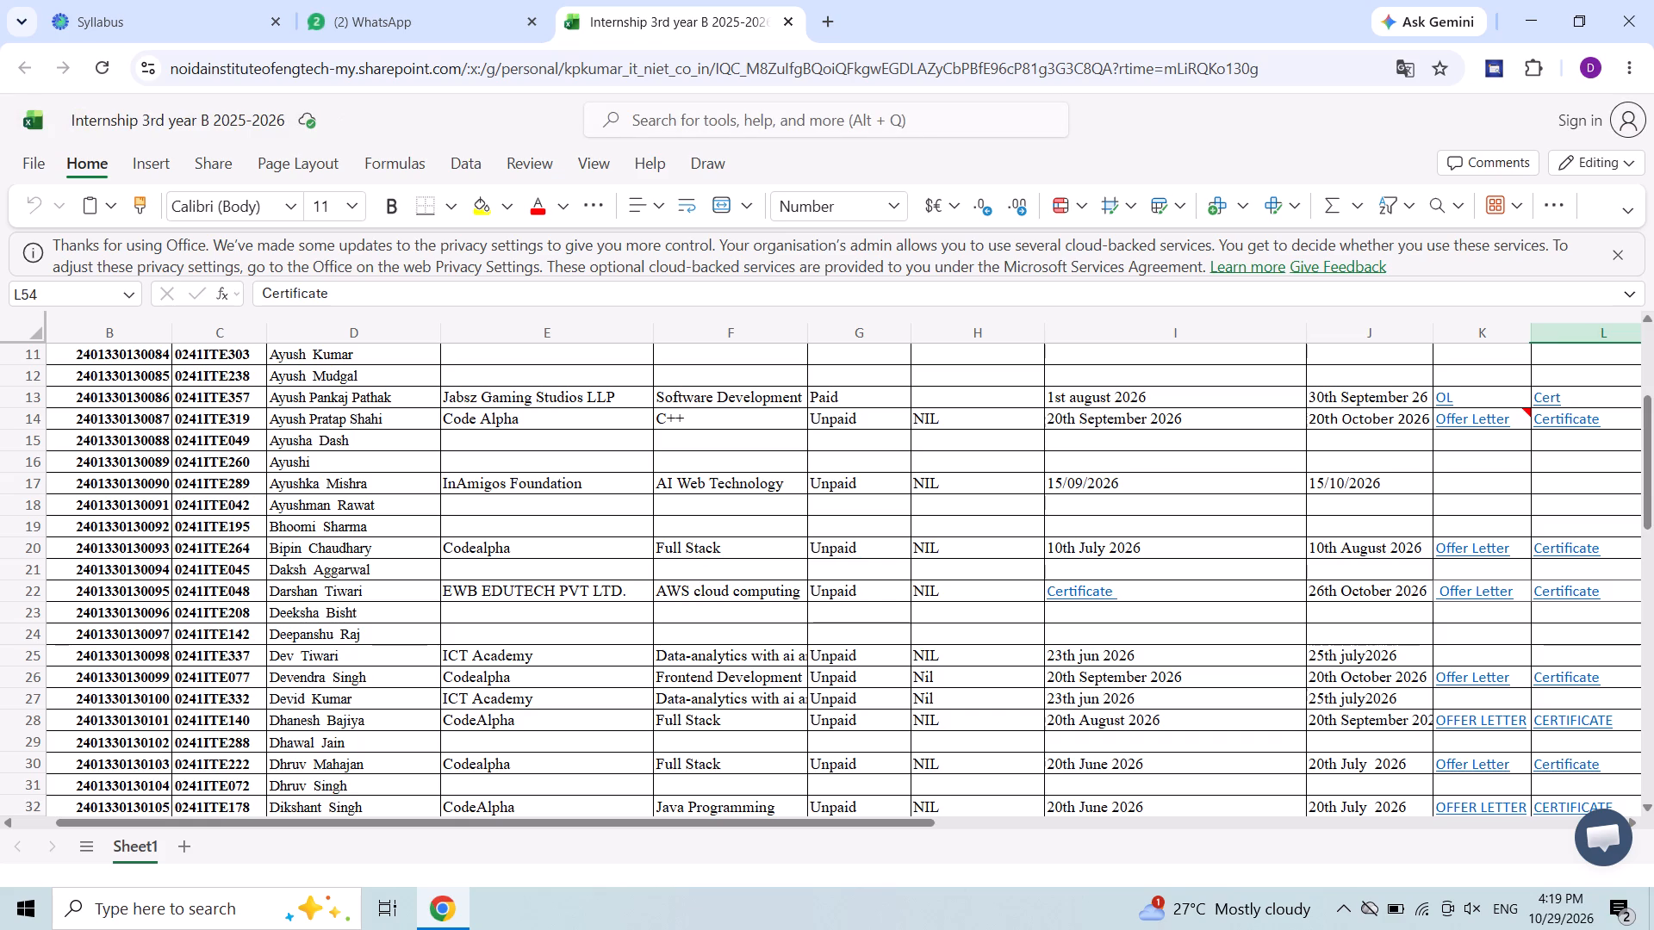
View the offer letter linked in cell K28 of the internship sheet, and close the document.
{"action": "left_click", "coordinate": [1447, 654]}
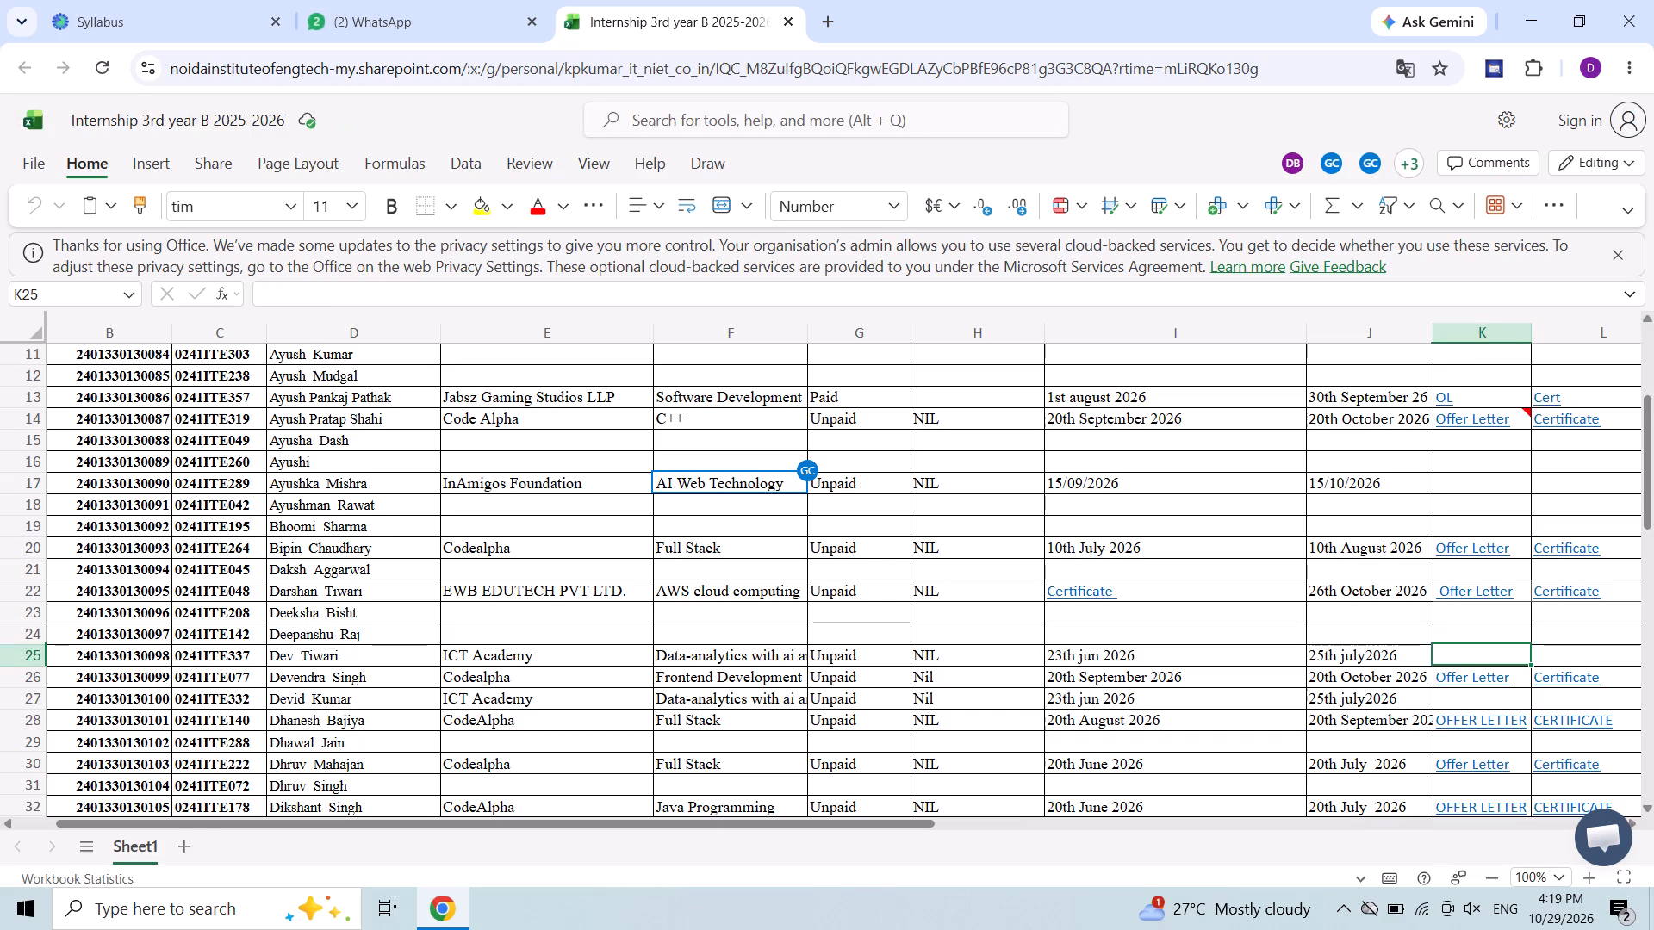
{"action": "left_click", "coordinate": [1473, 720]}
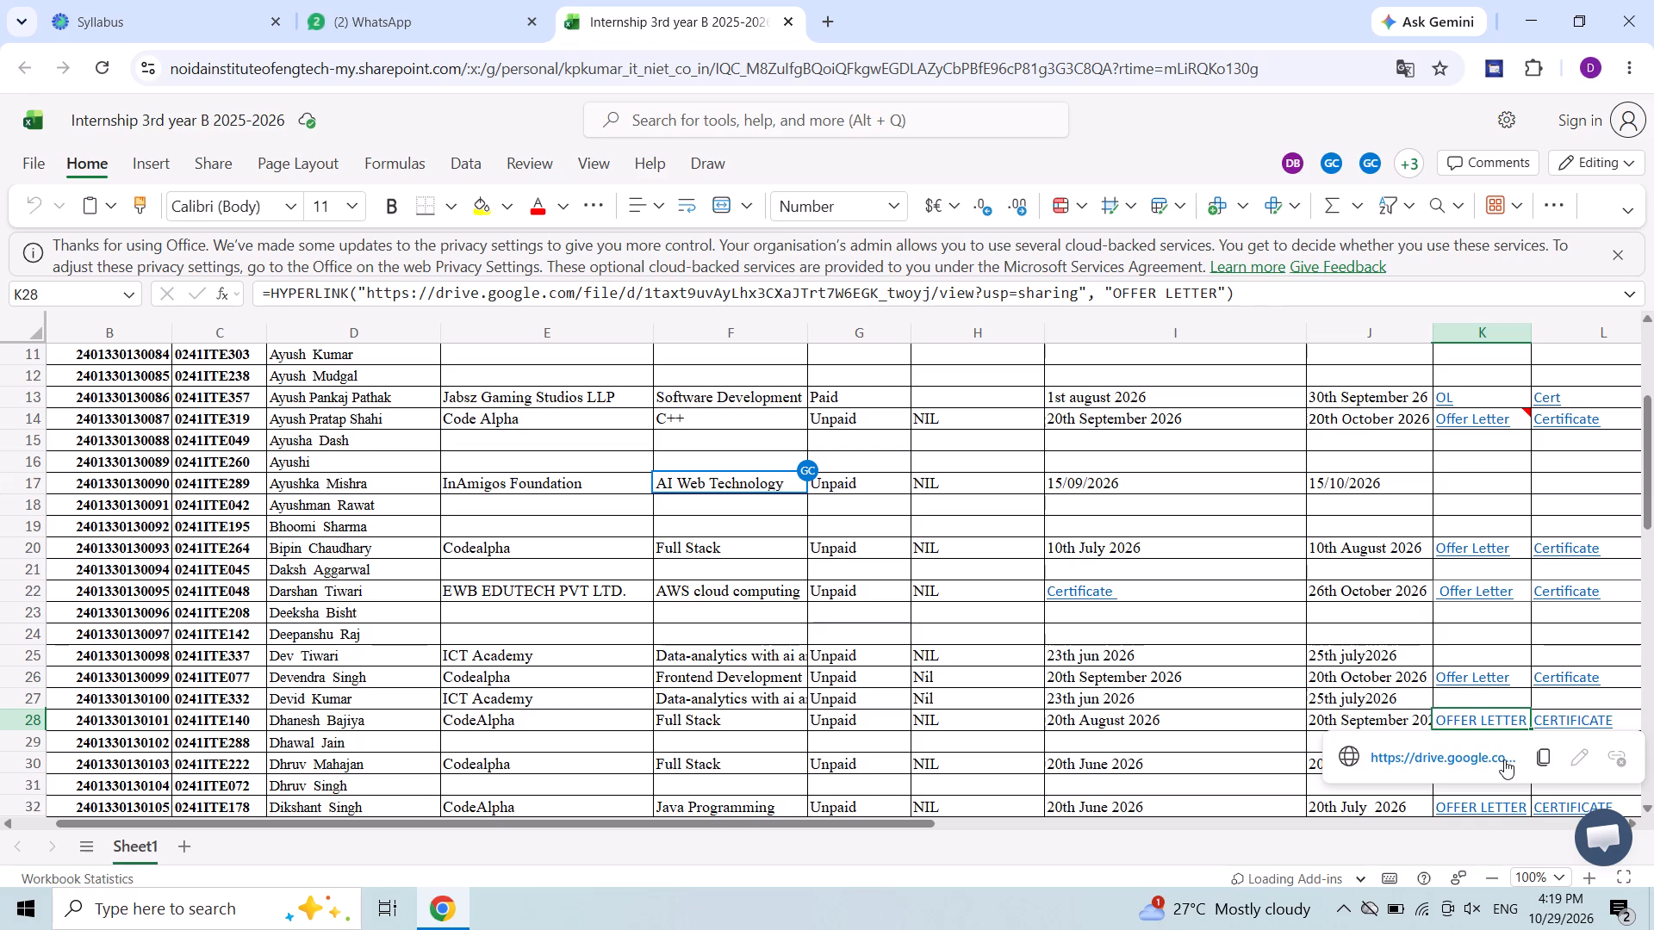
{"action": "left_click", "coordinate": [1479, 758]}
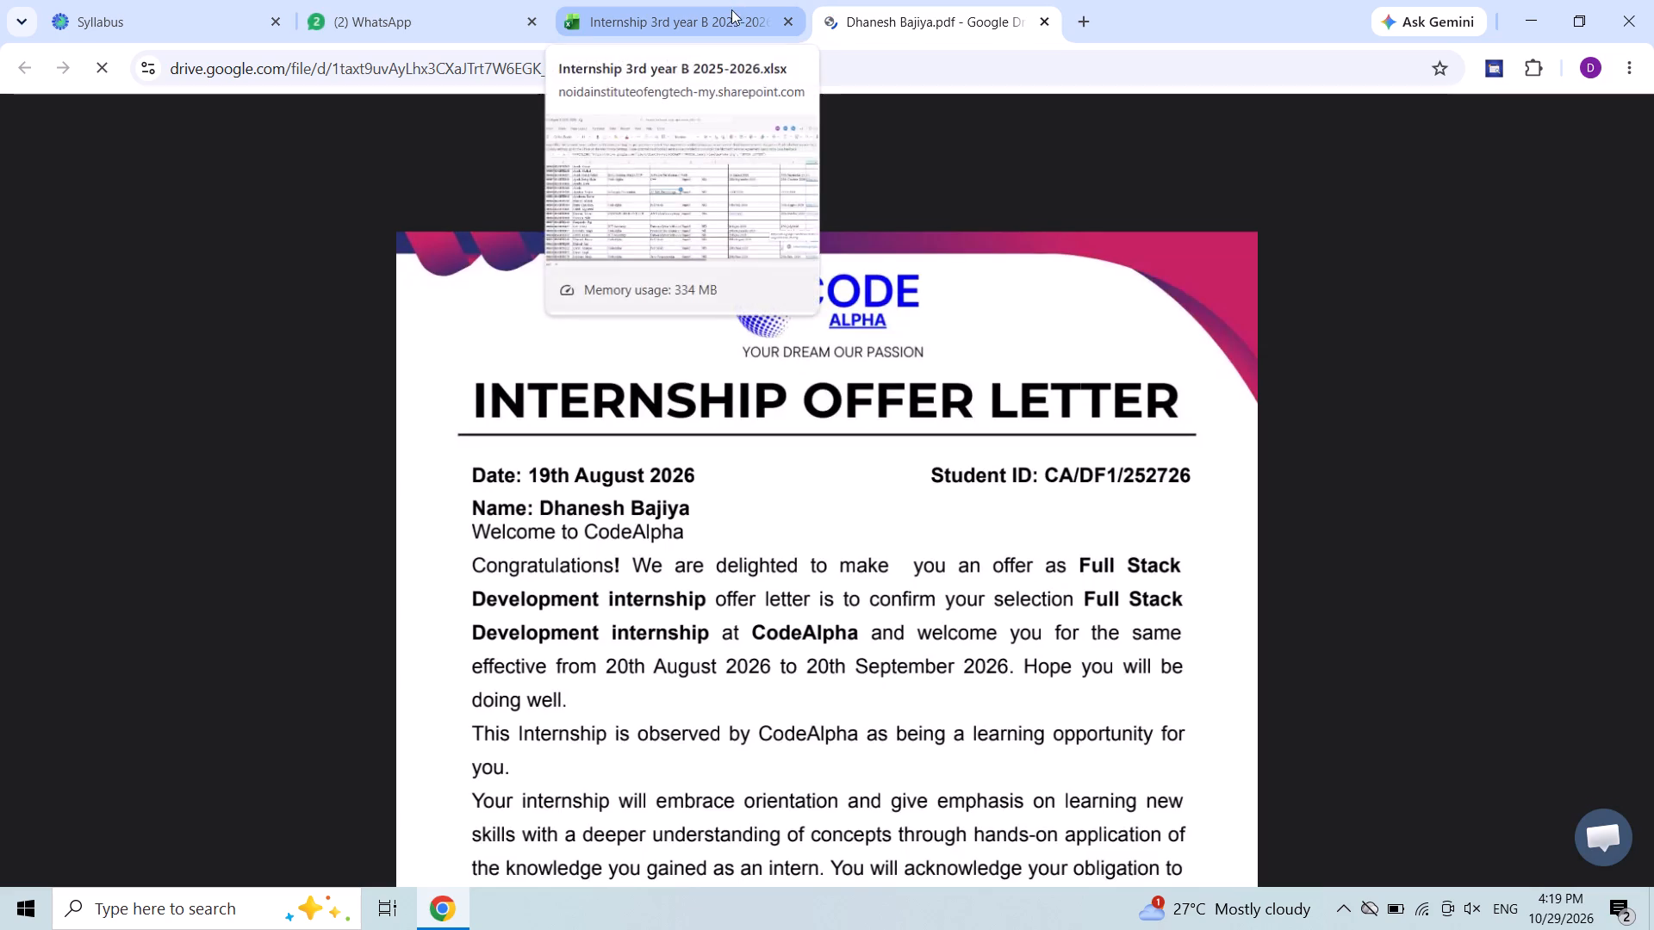
{"action": "left_click", "coordinate": [1042, 19]}
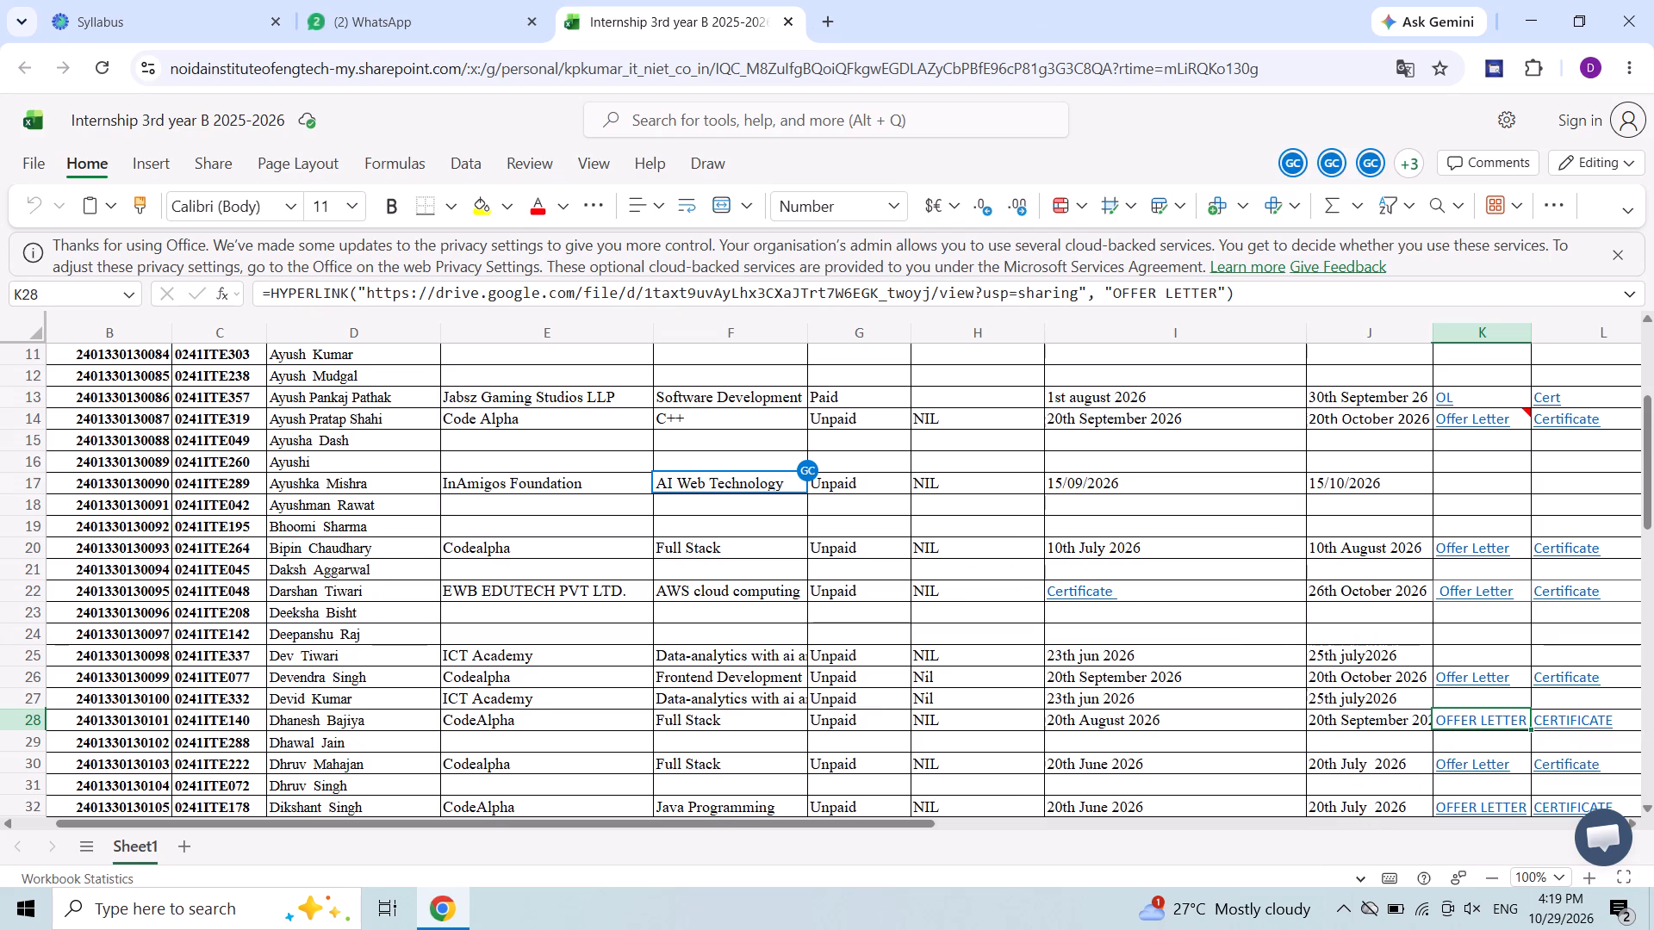
Select the empty offer letter cell K25 in the first ICT Academy row.
{"action": "left_click", "coordinate": [1561, 654]}
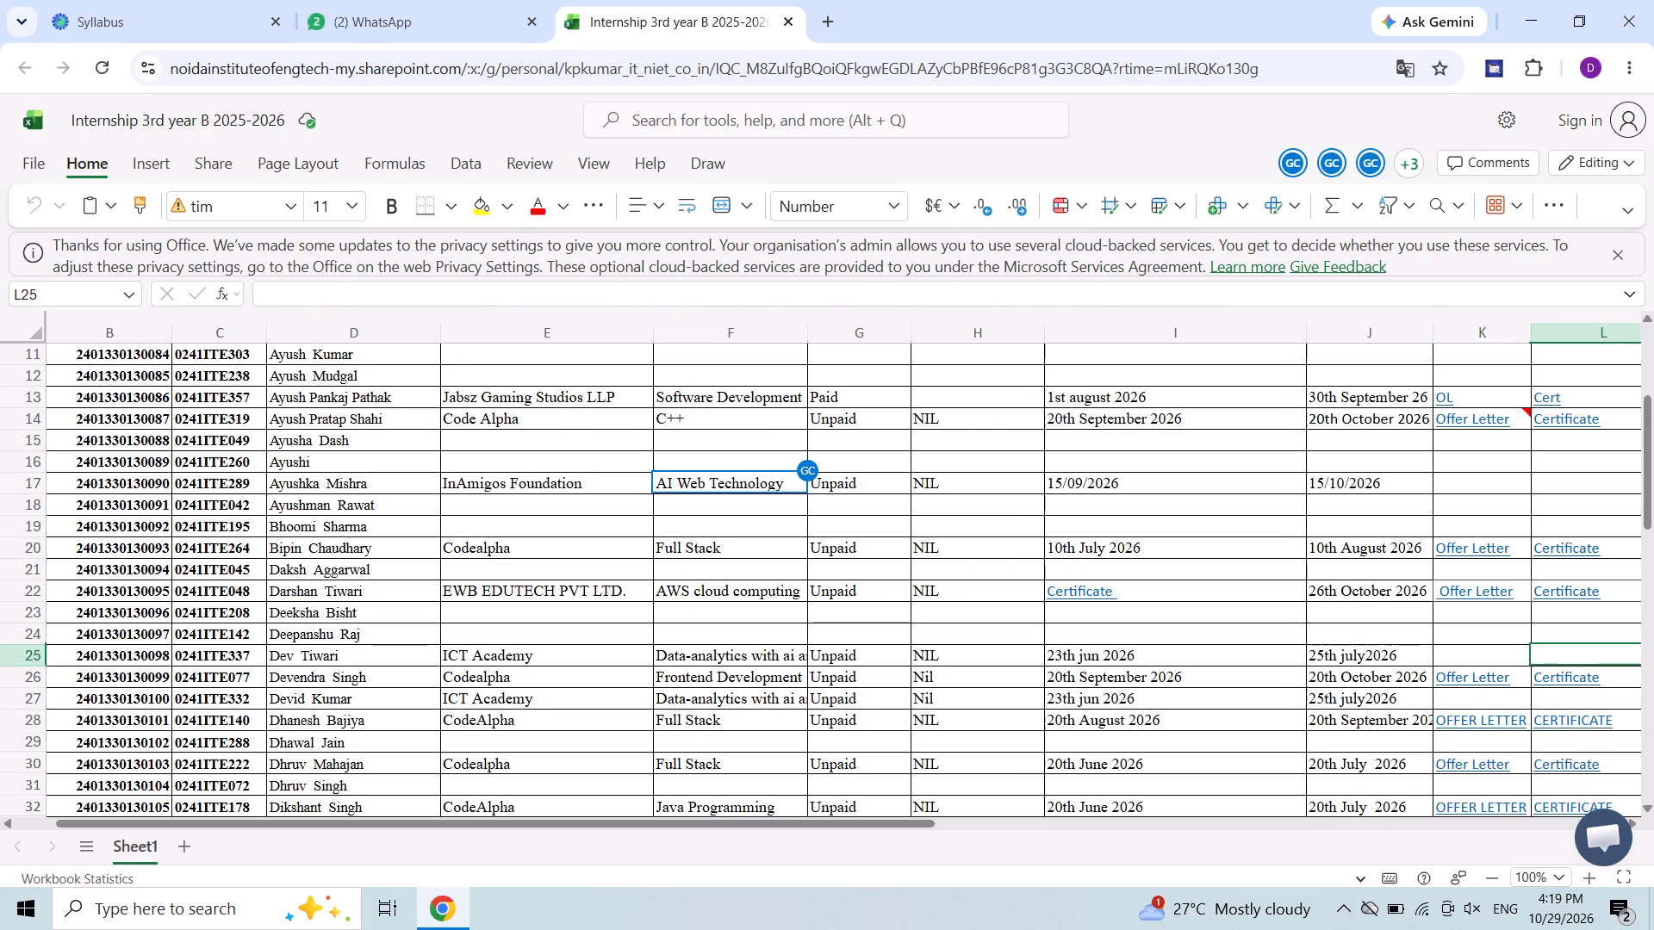
{"action": "left_click", "coordinate": [1477, 653]}
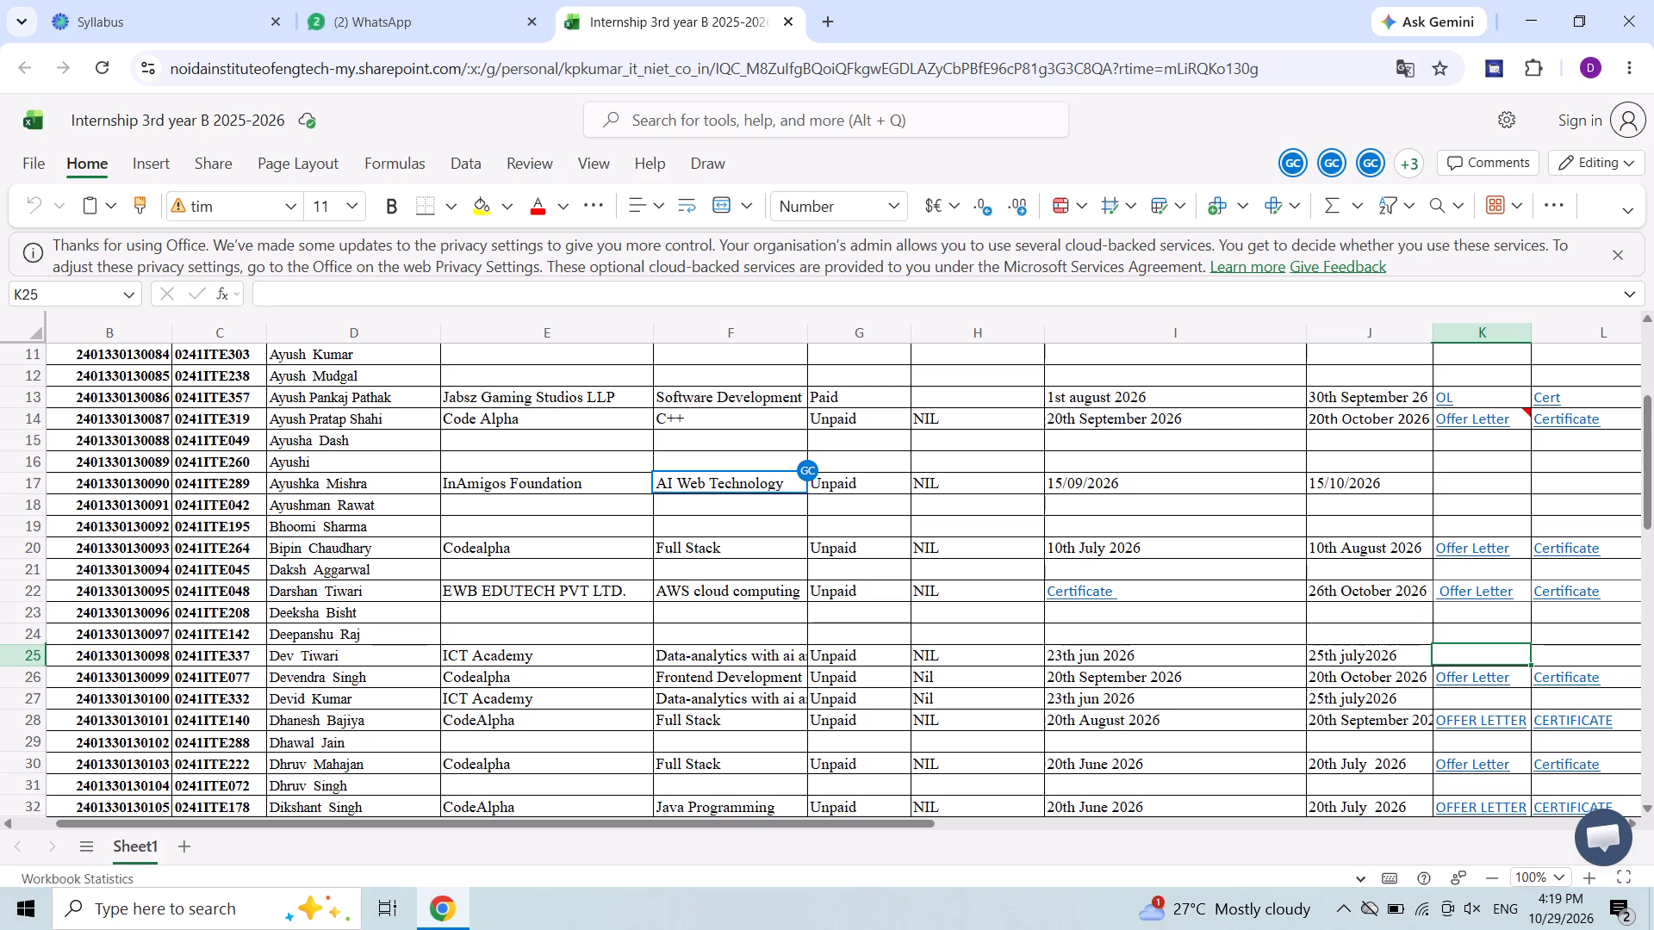
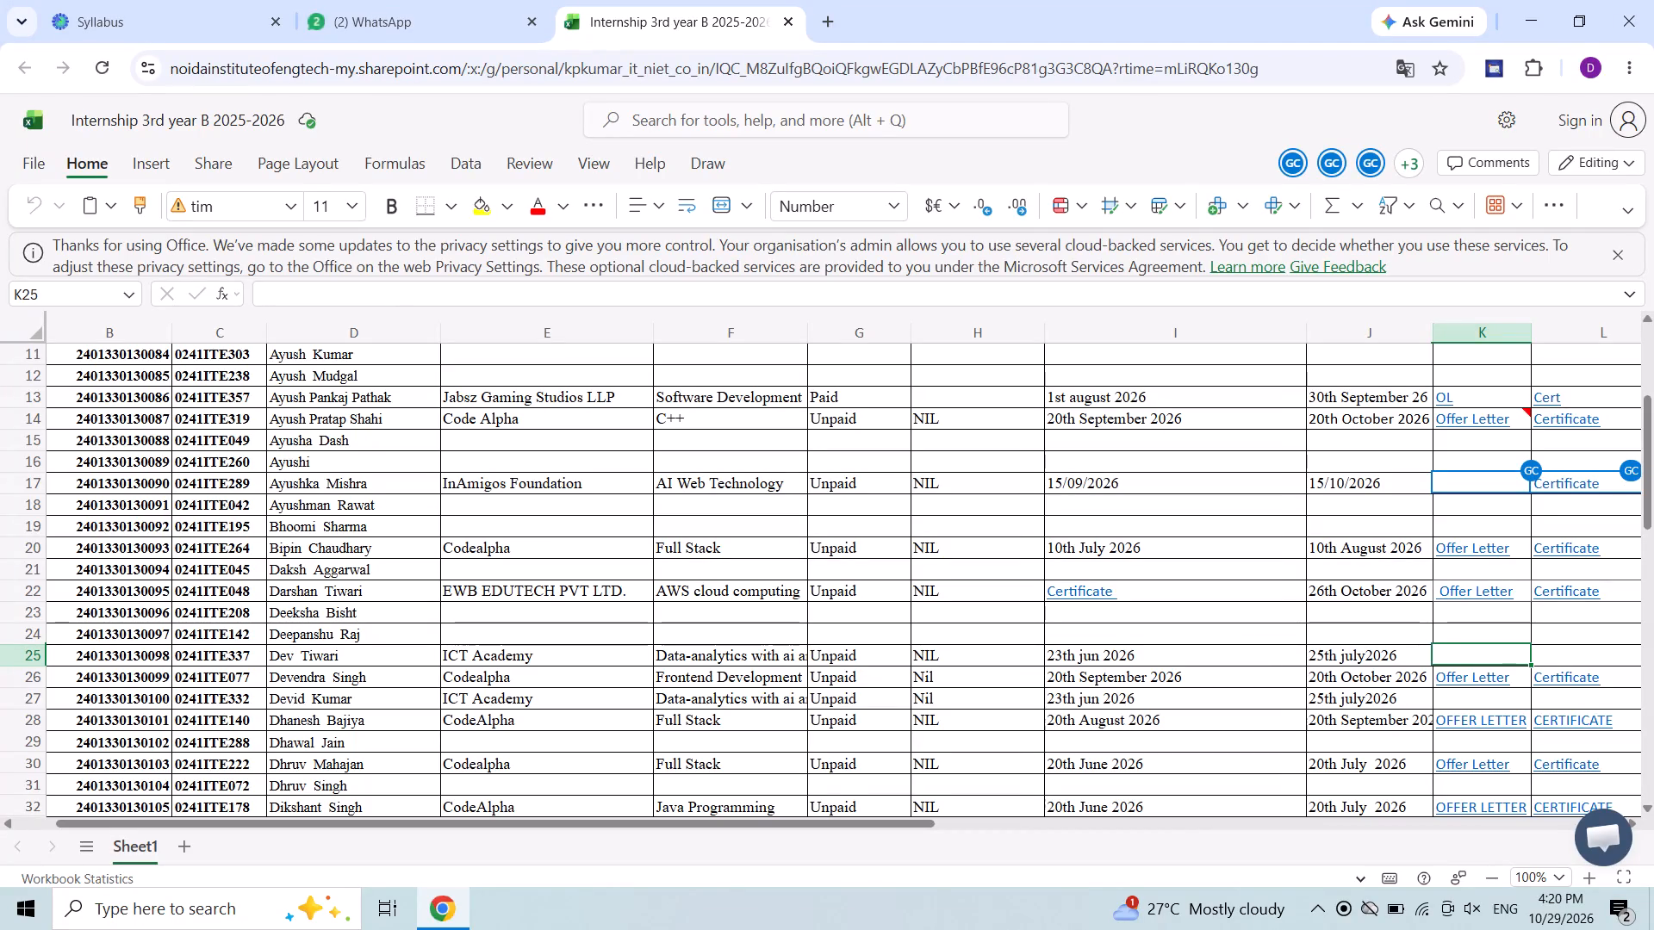
Select the empty certificate cell L25 in the first ICT Academy row.
{"action": "left_click", "coordinate": [1573, 658]}
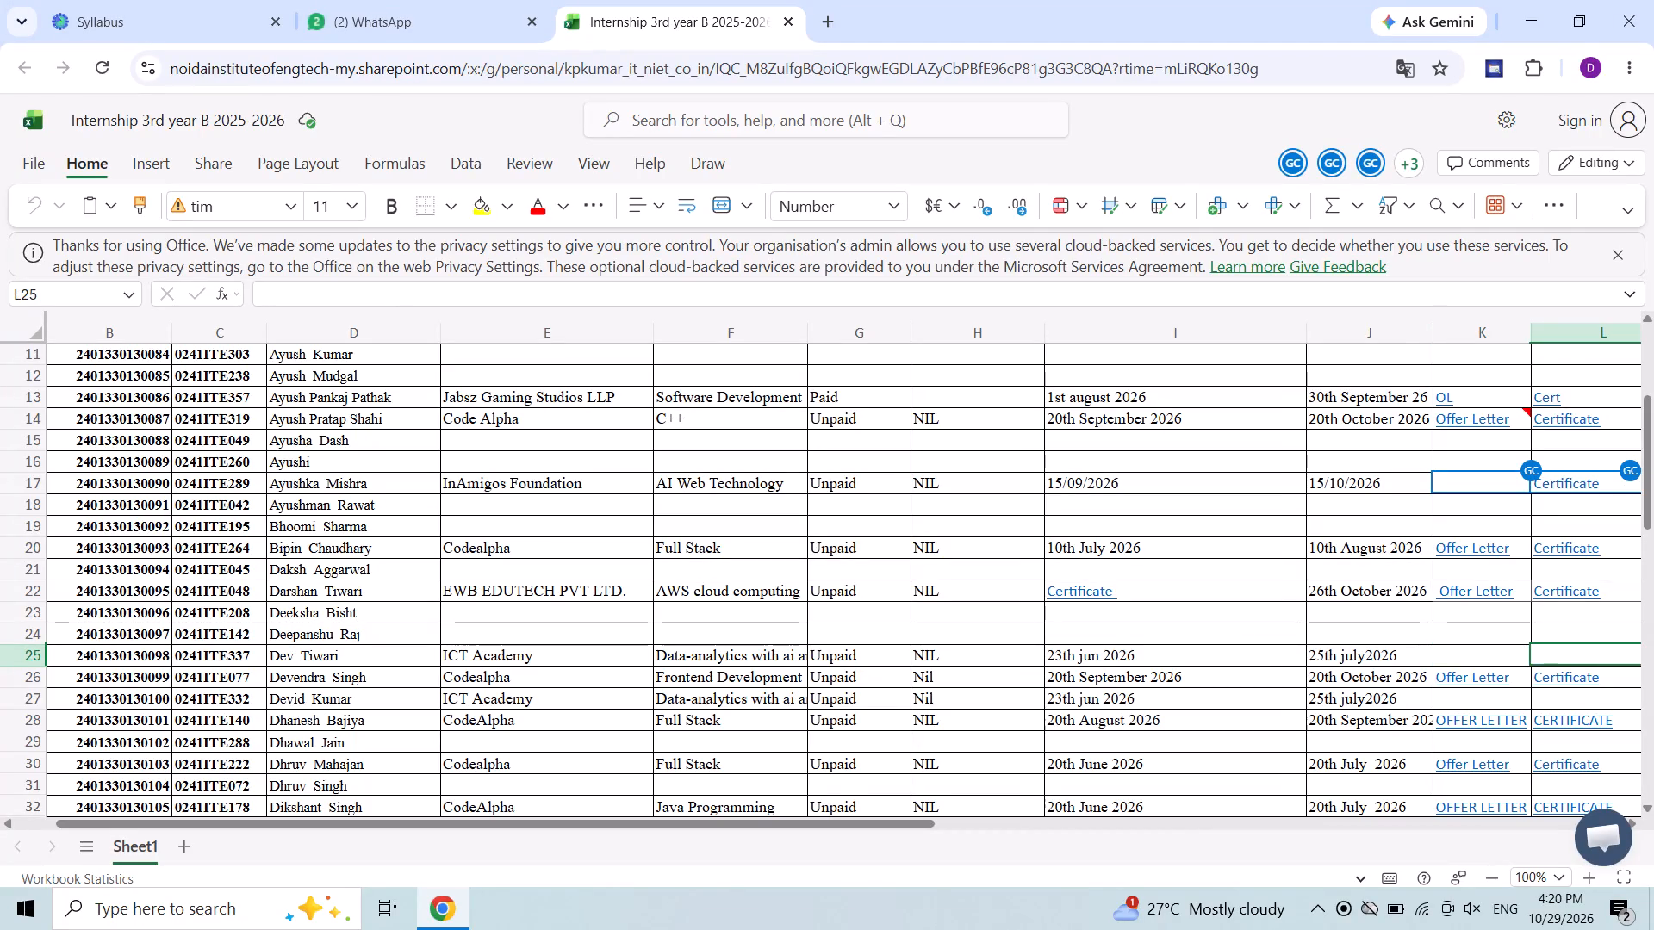
Open Google Drive in a new browser tab.
{"action": "left_click", "coordinate": [830, 8]}
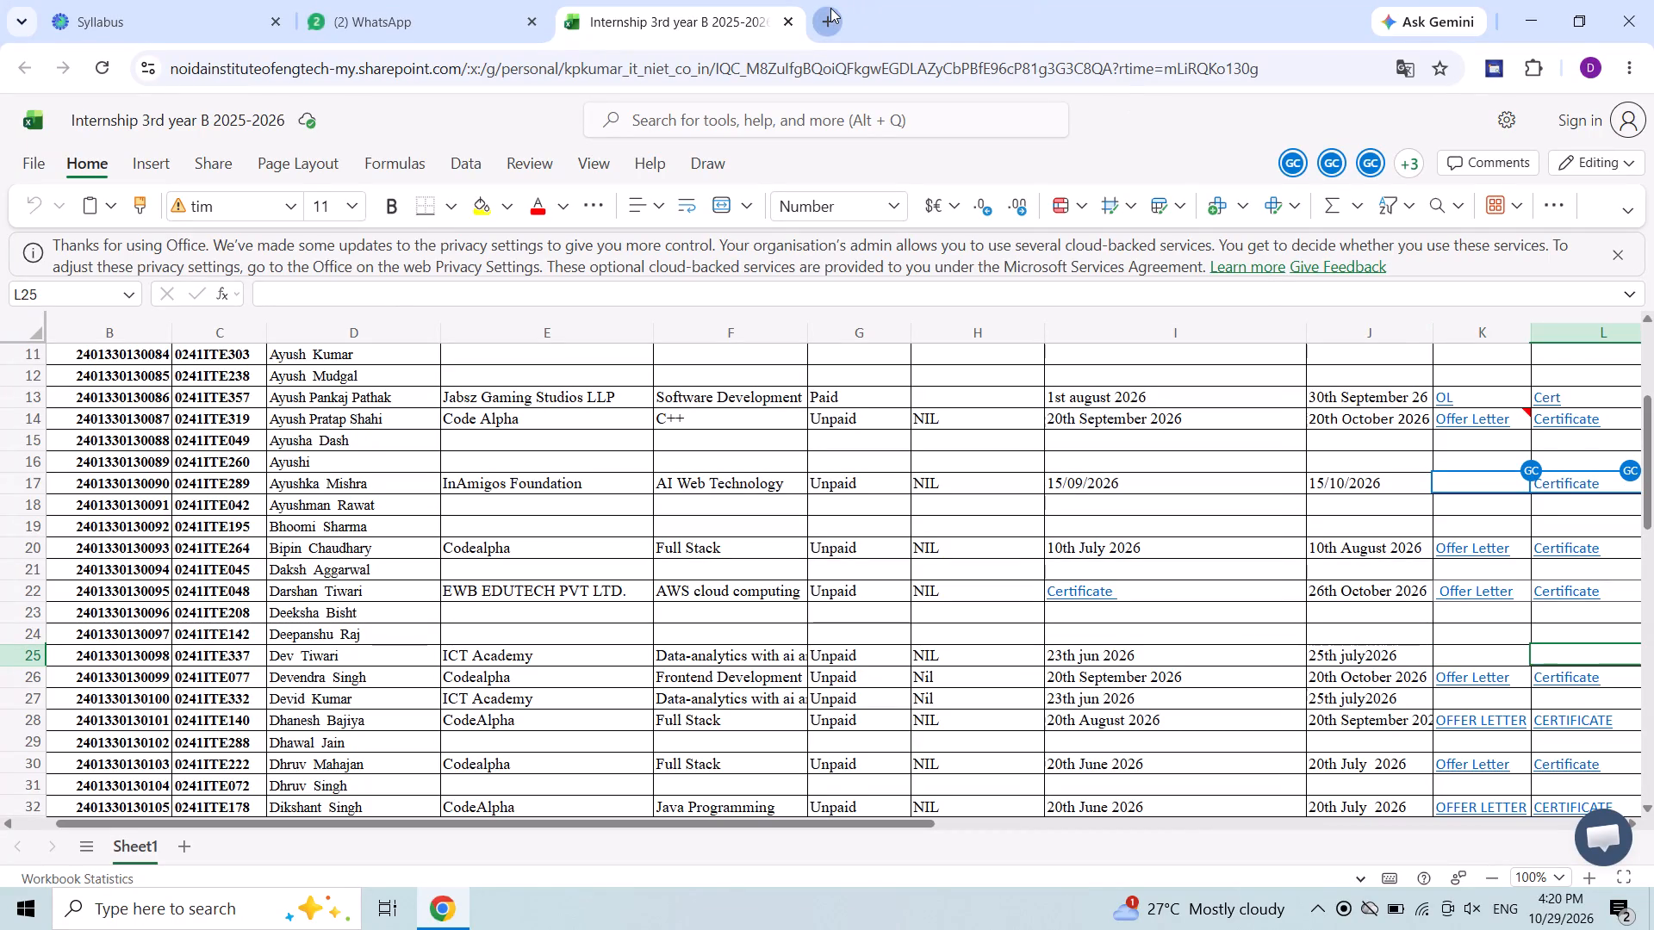
{"action": "type", "text": "dri"}
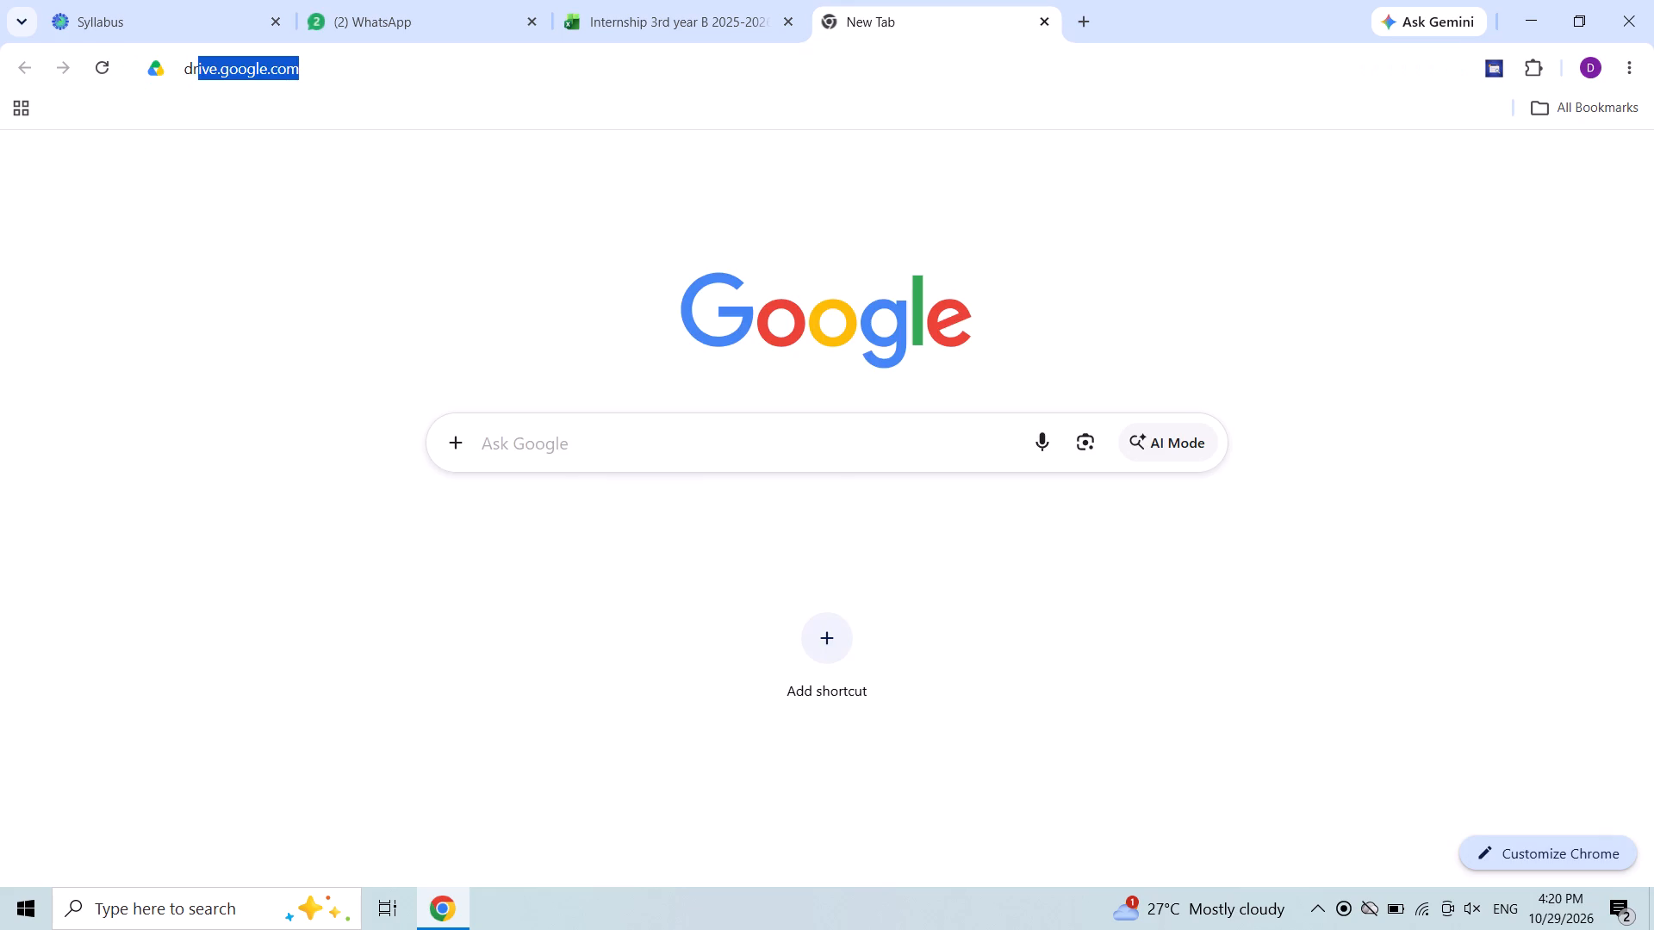
{"action": "key", "text": "Return"}
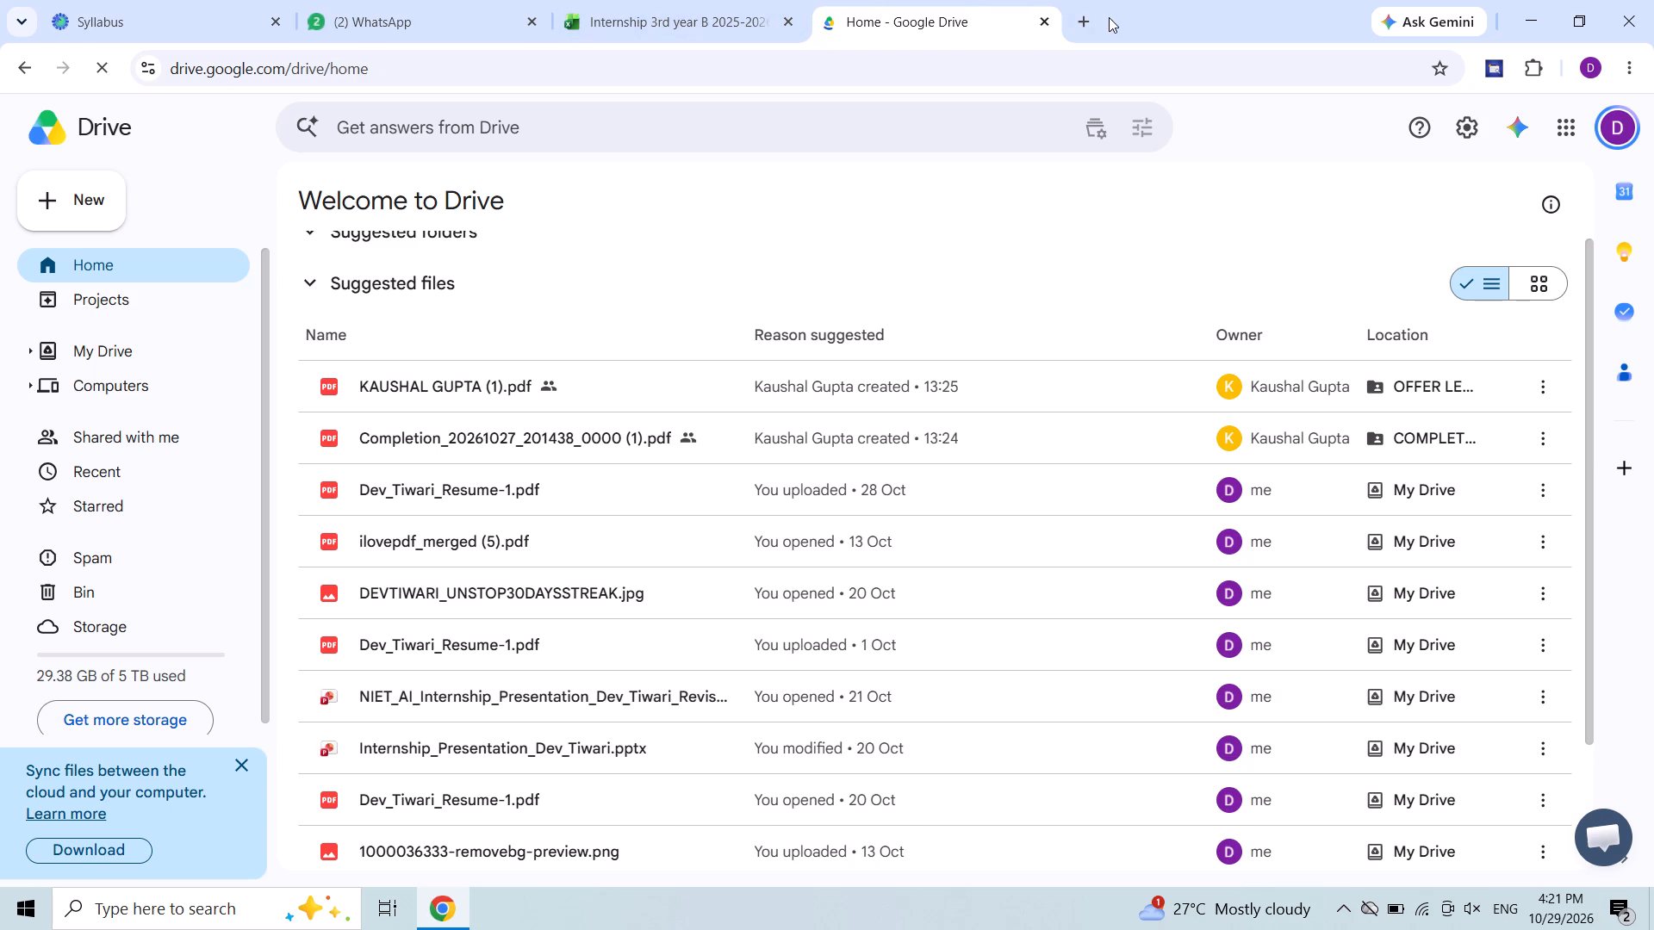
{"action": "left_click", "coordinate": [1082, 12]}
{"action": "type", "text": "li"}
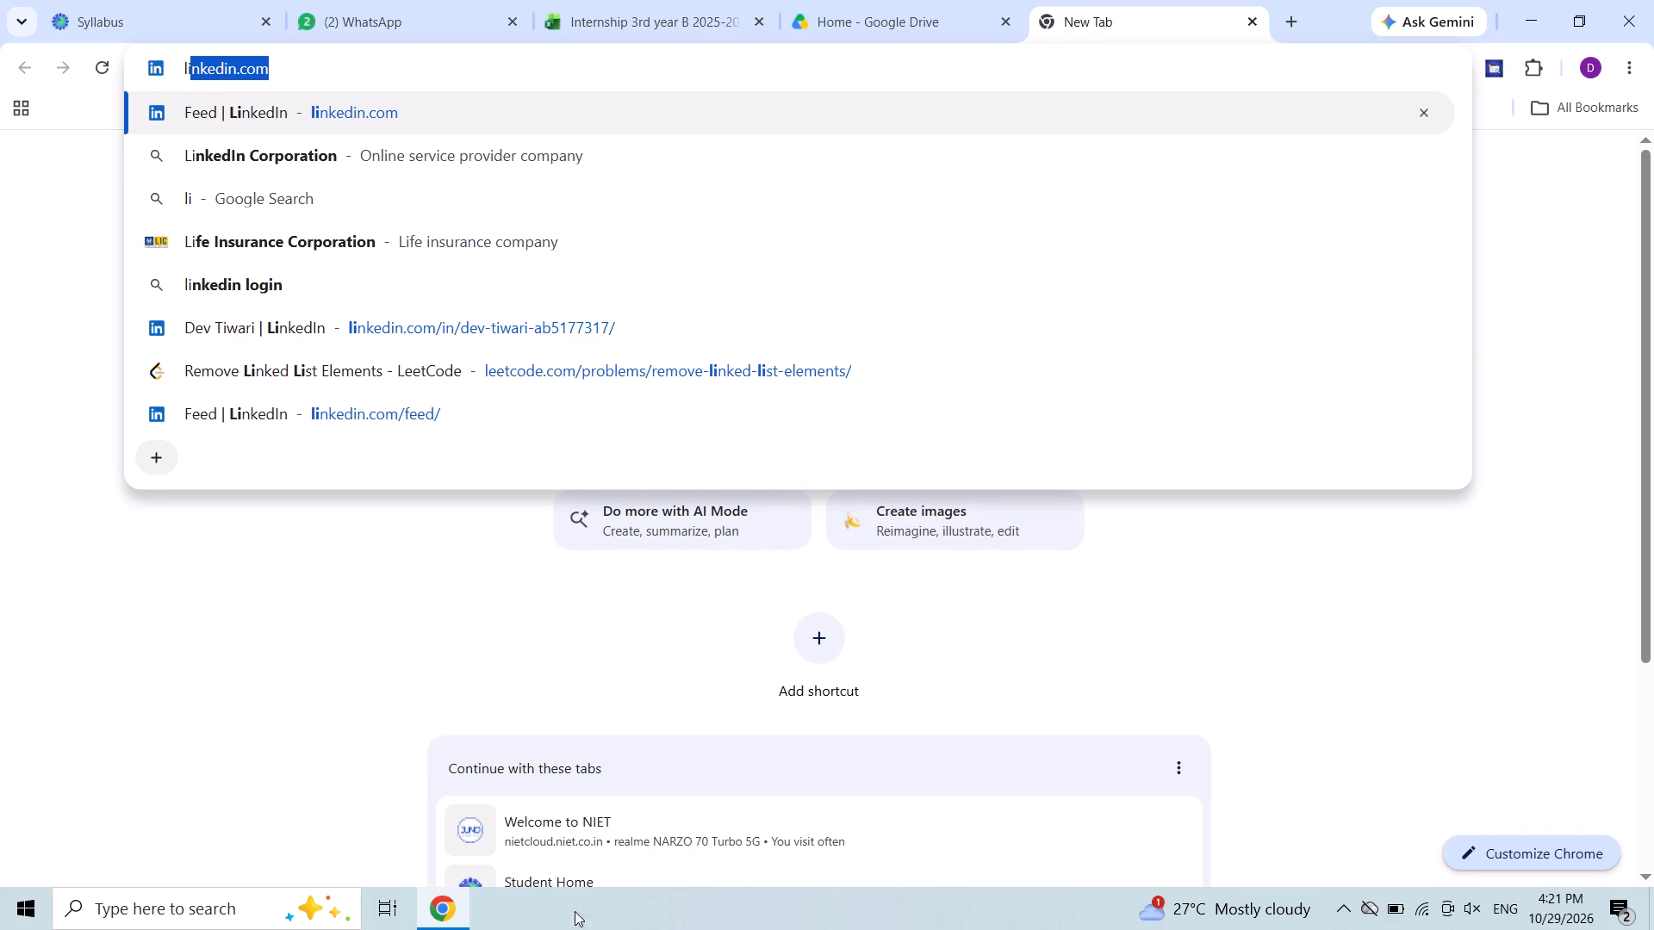
Switch to File Explorer and open the recent image DEV_CERTIFICATE to check it.
{"action": "left_click", "coordinate": [127, 910]}
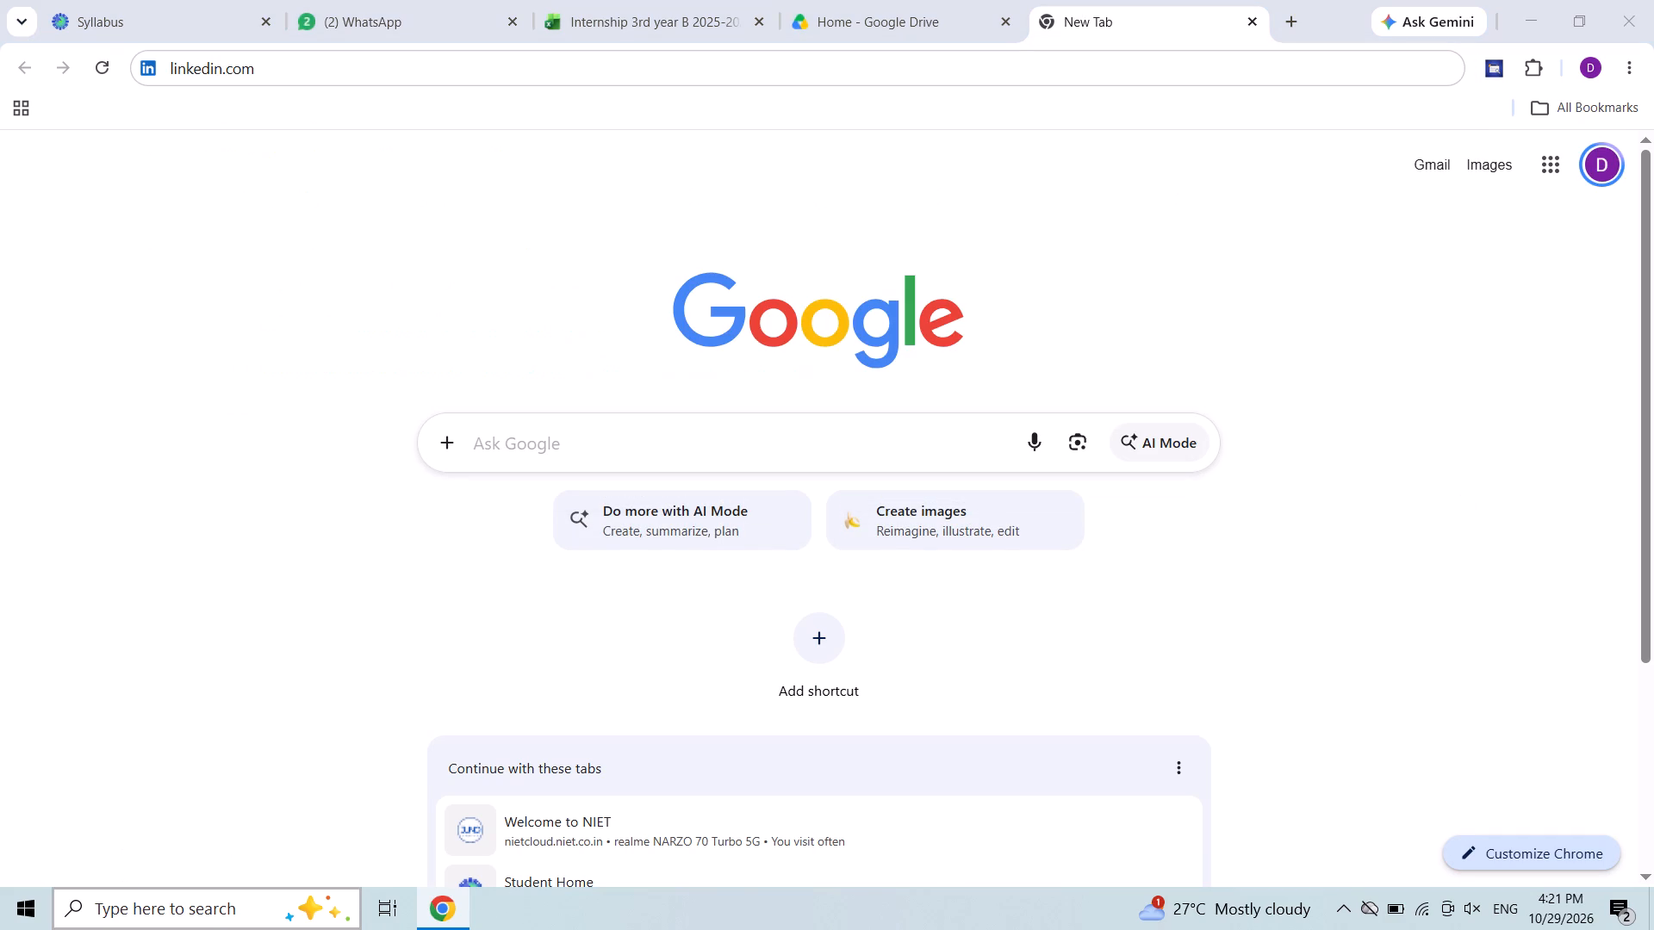
{"action": "type", "text": "fil"}
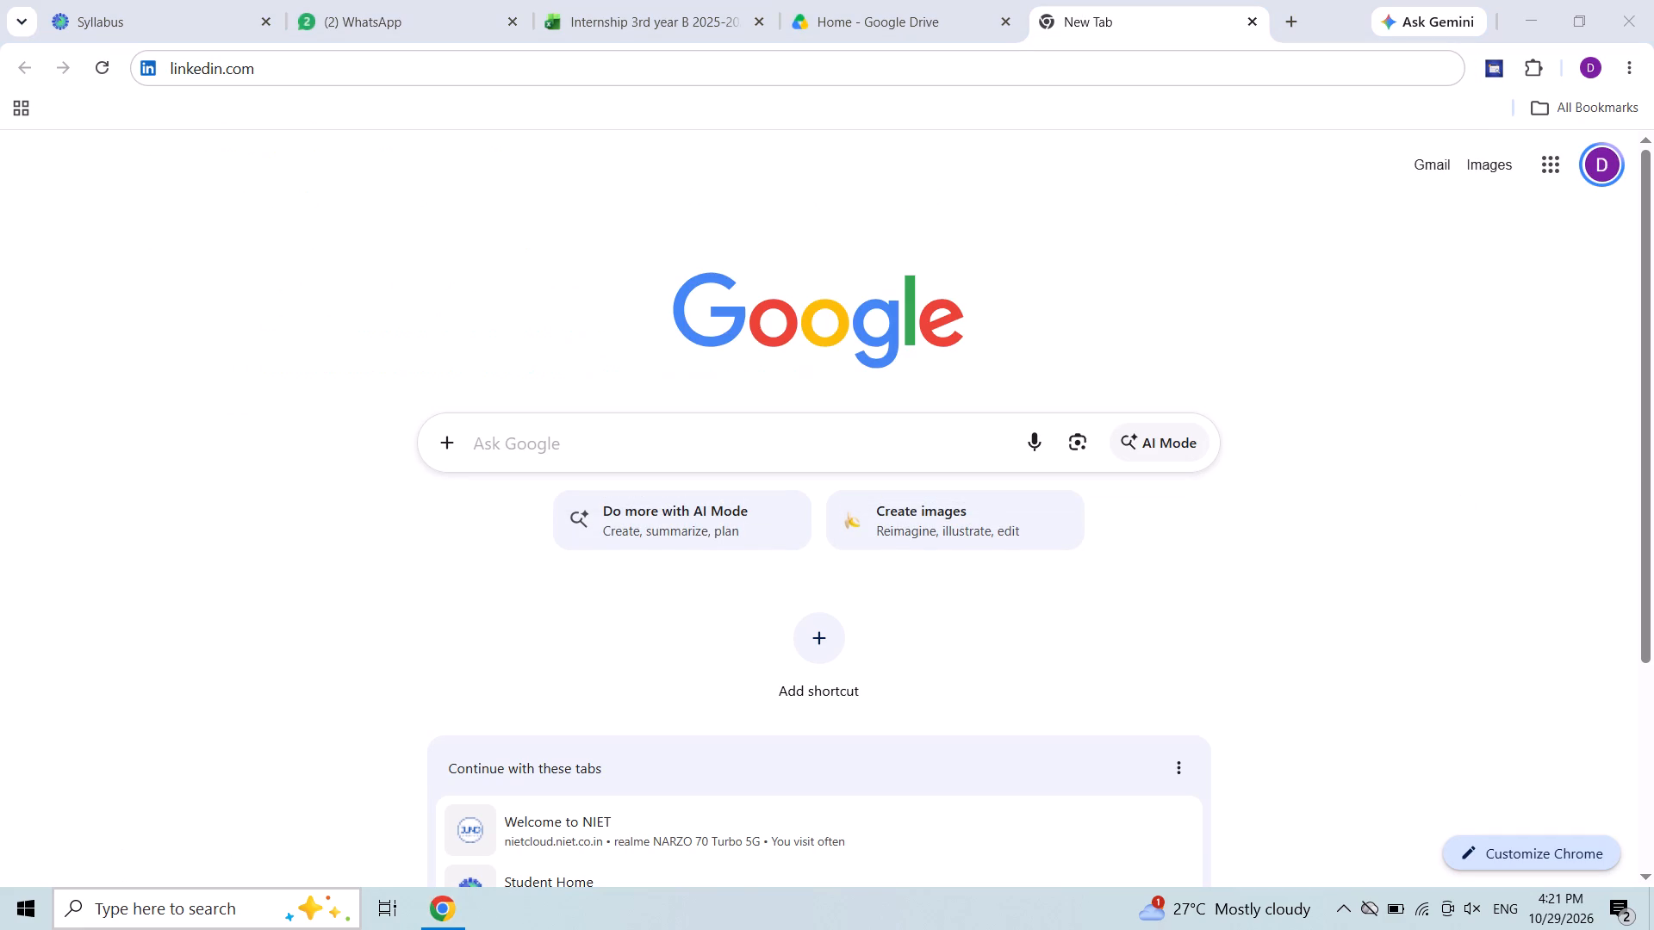
{"action": "left_click", "coordinate": [127, 910]}
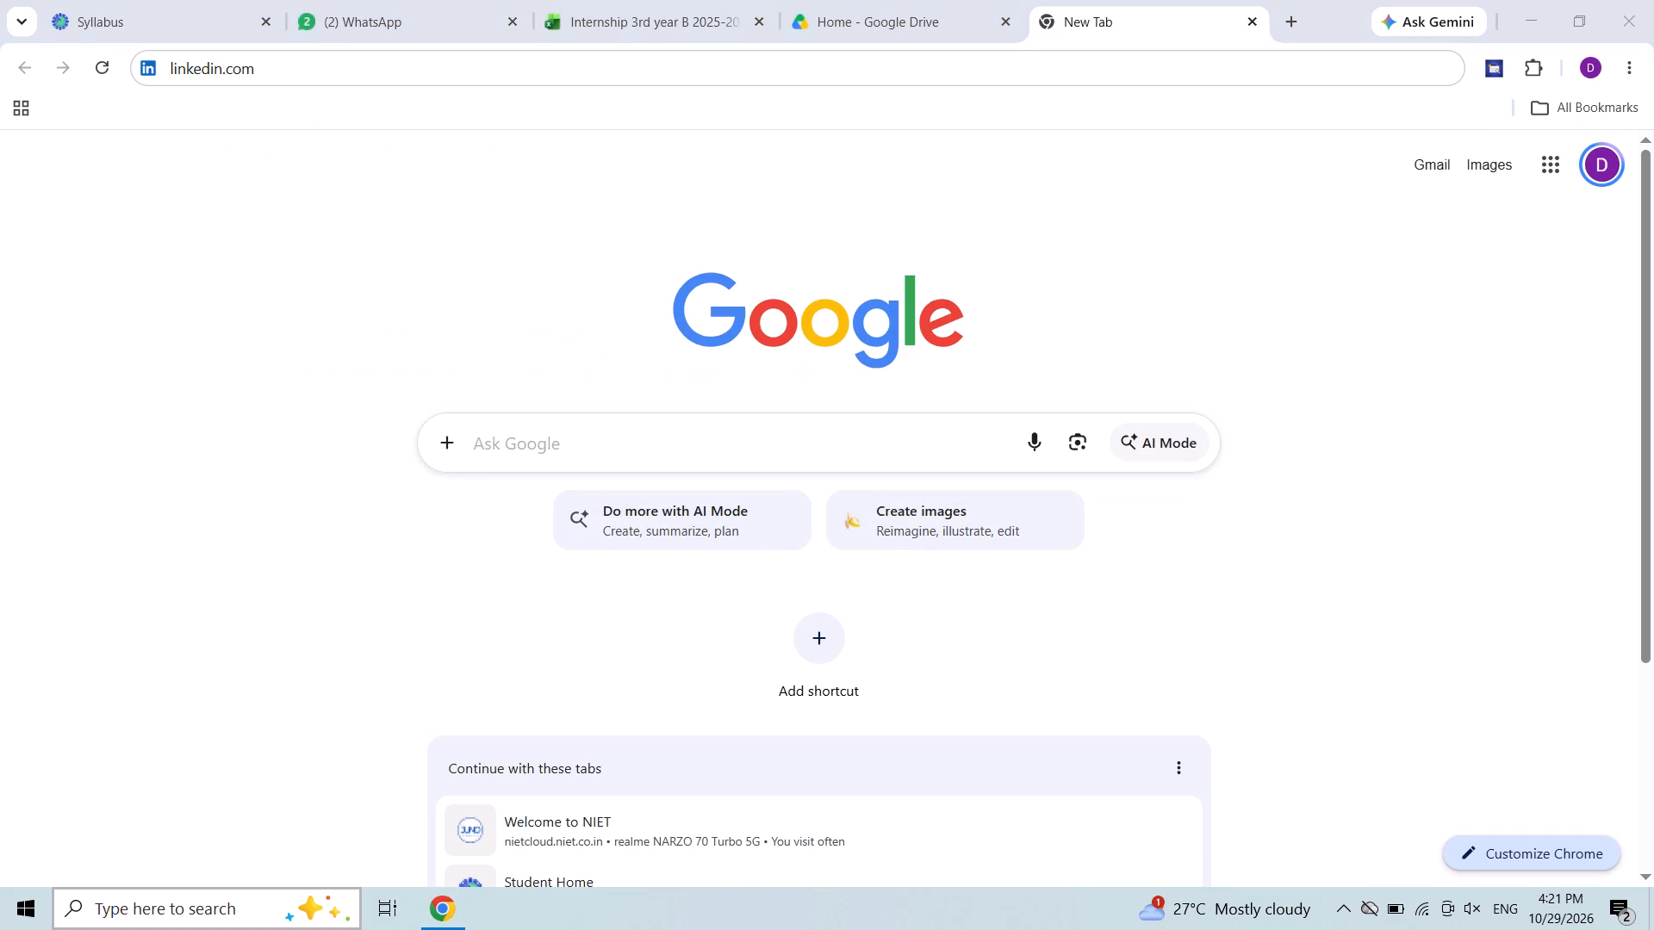
{"action": "left_click", "coordinate": [127, 910]}
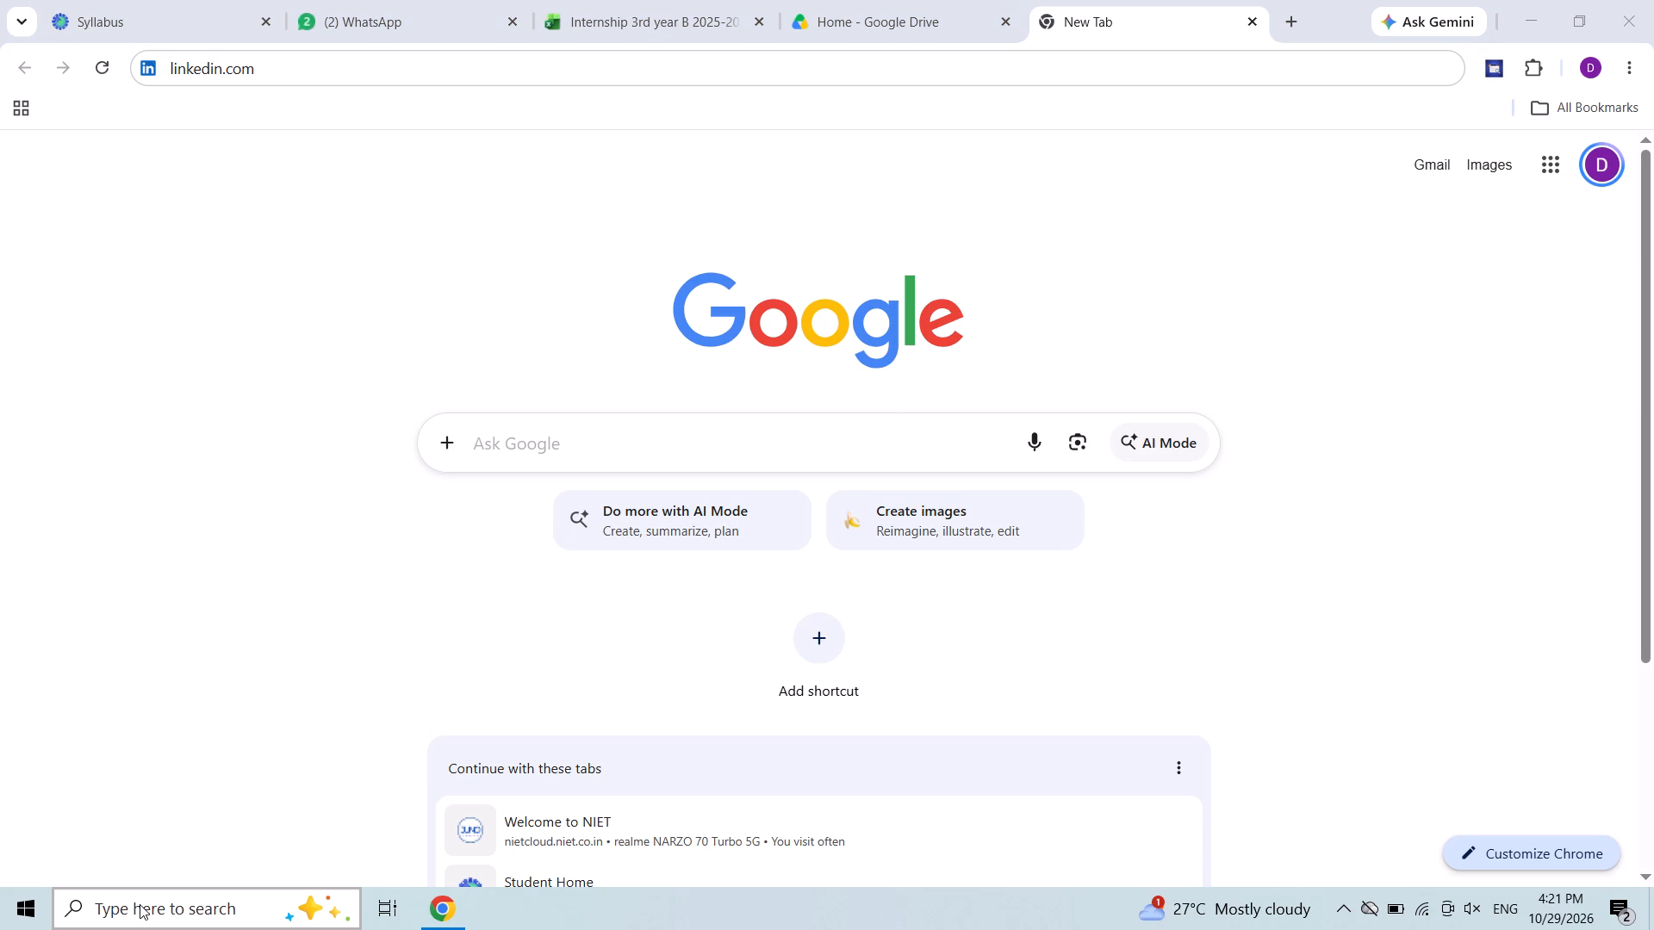
{"action": "left_click", "coordinate": [140, 904]}
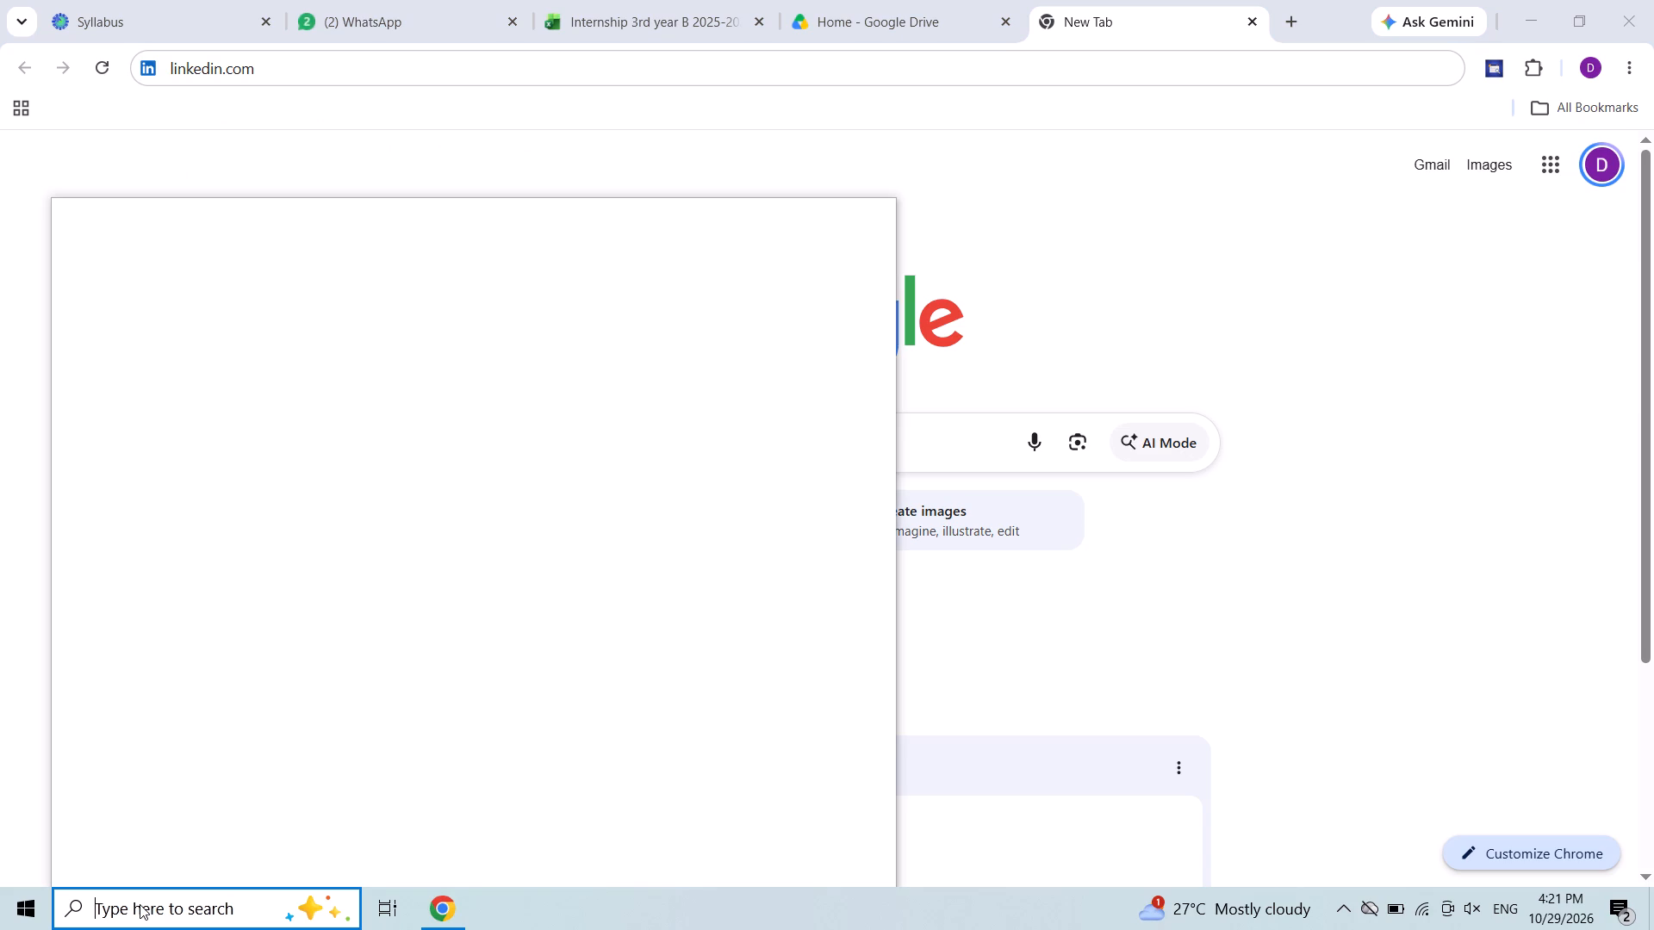
{"action": "type", "text": "file"}
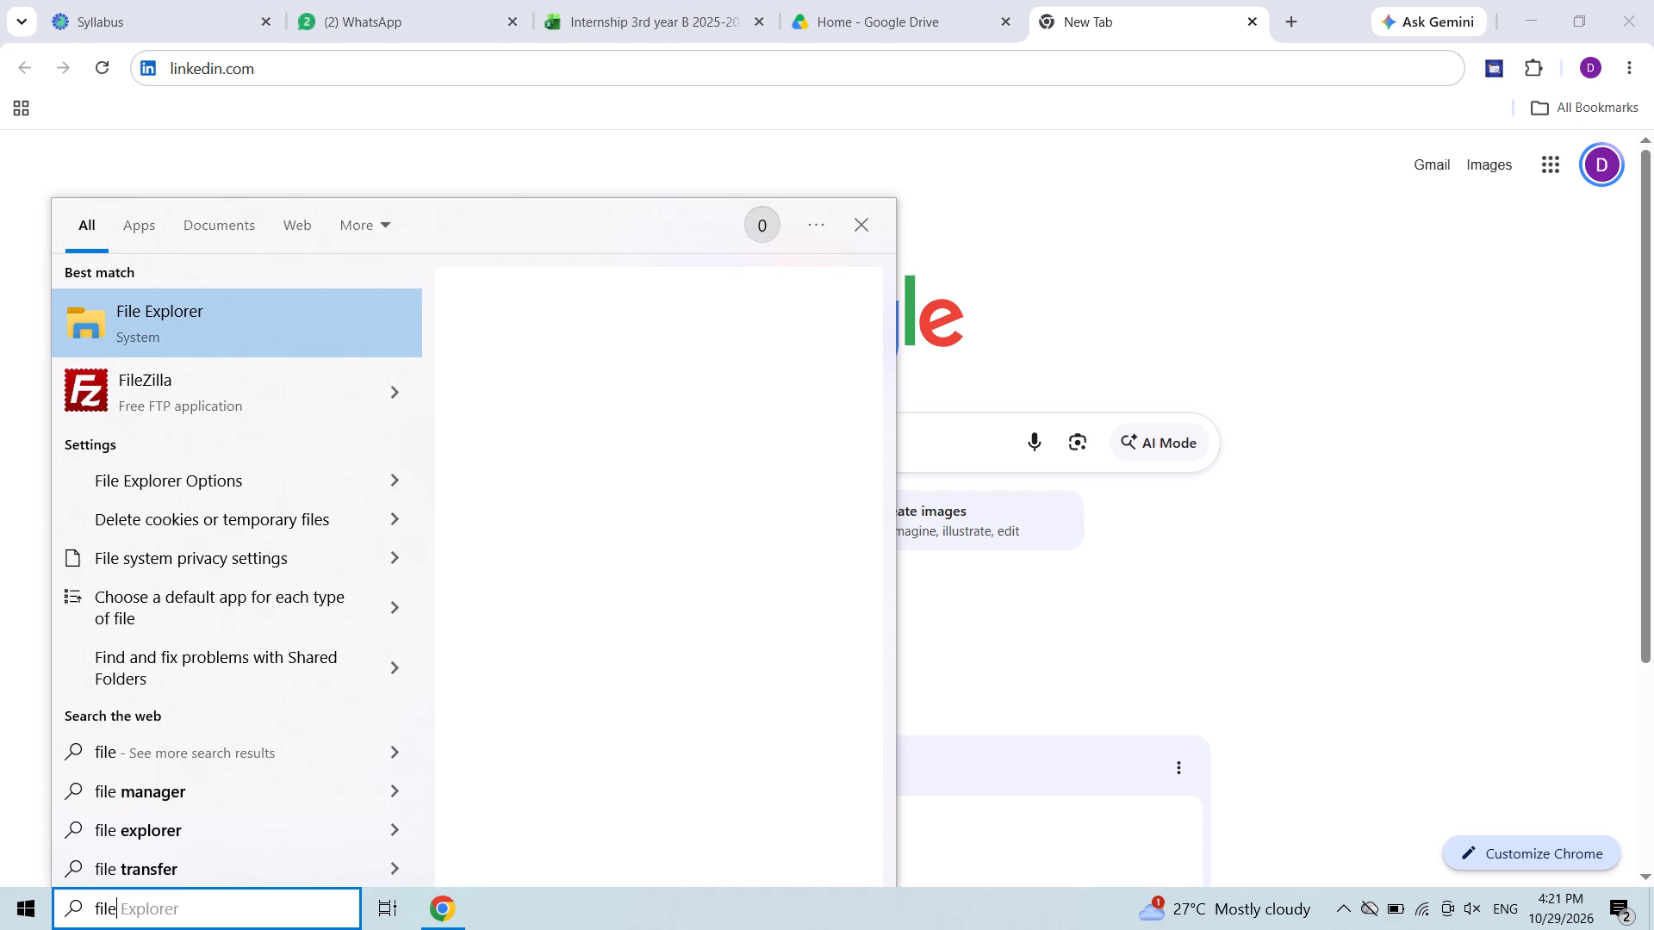
{"action": "key", "text": "Return"}
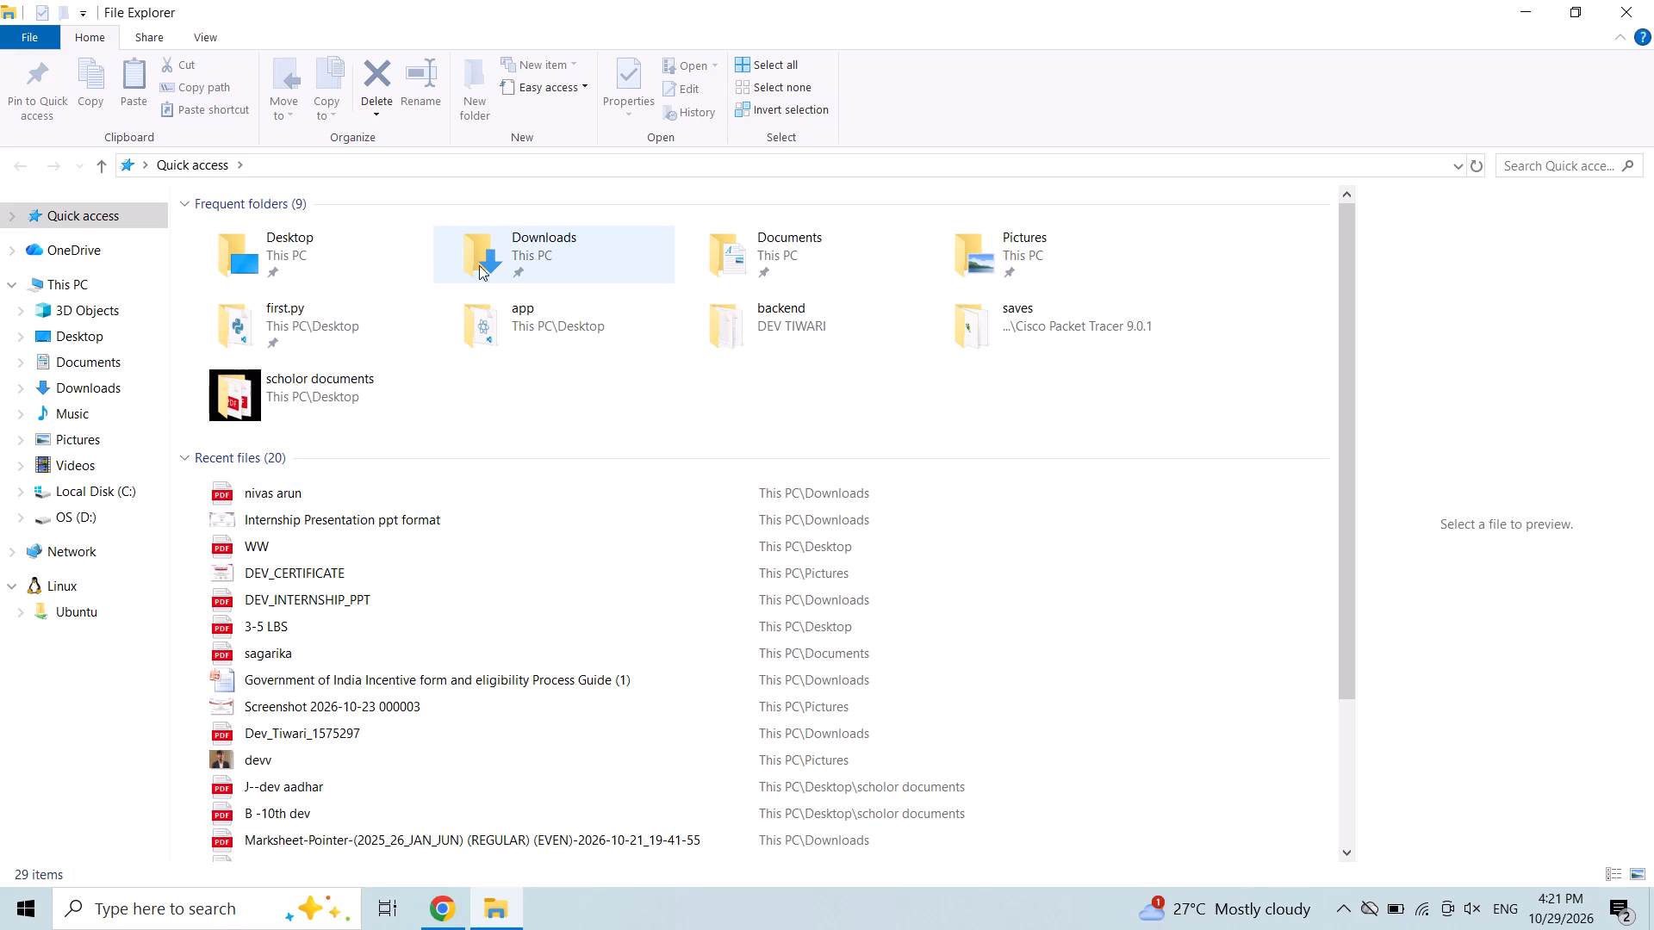
{"action": "double_click", "coordinate": [307, 566]}
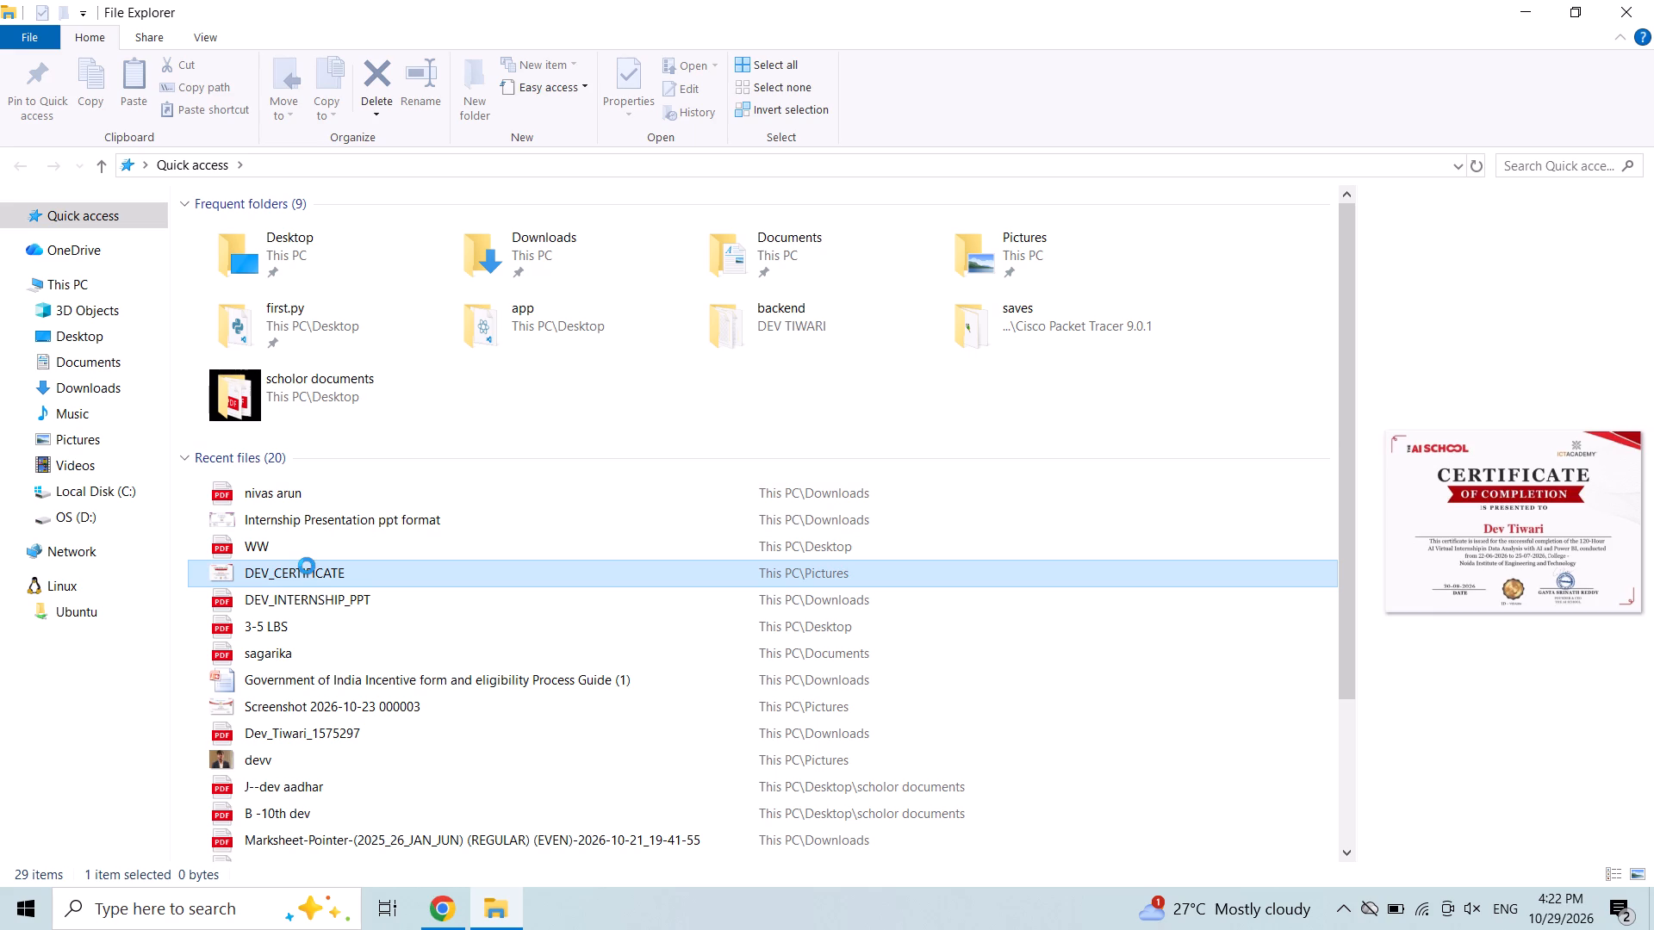
Switch back to Google Drive in Chrome and create a new folder named Internship.
{"action": "left_click", "coordinate": [446, 908]}
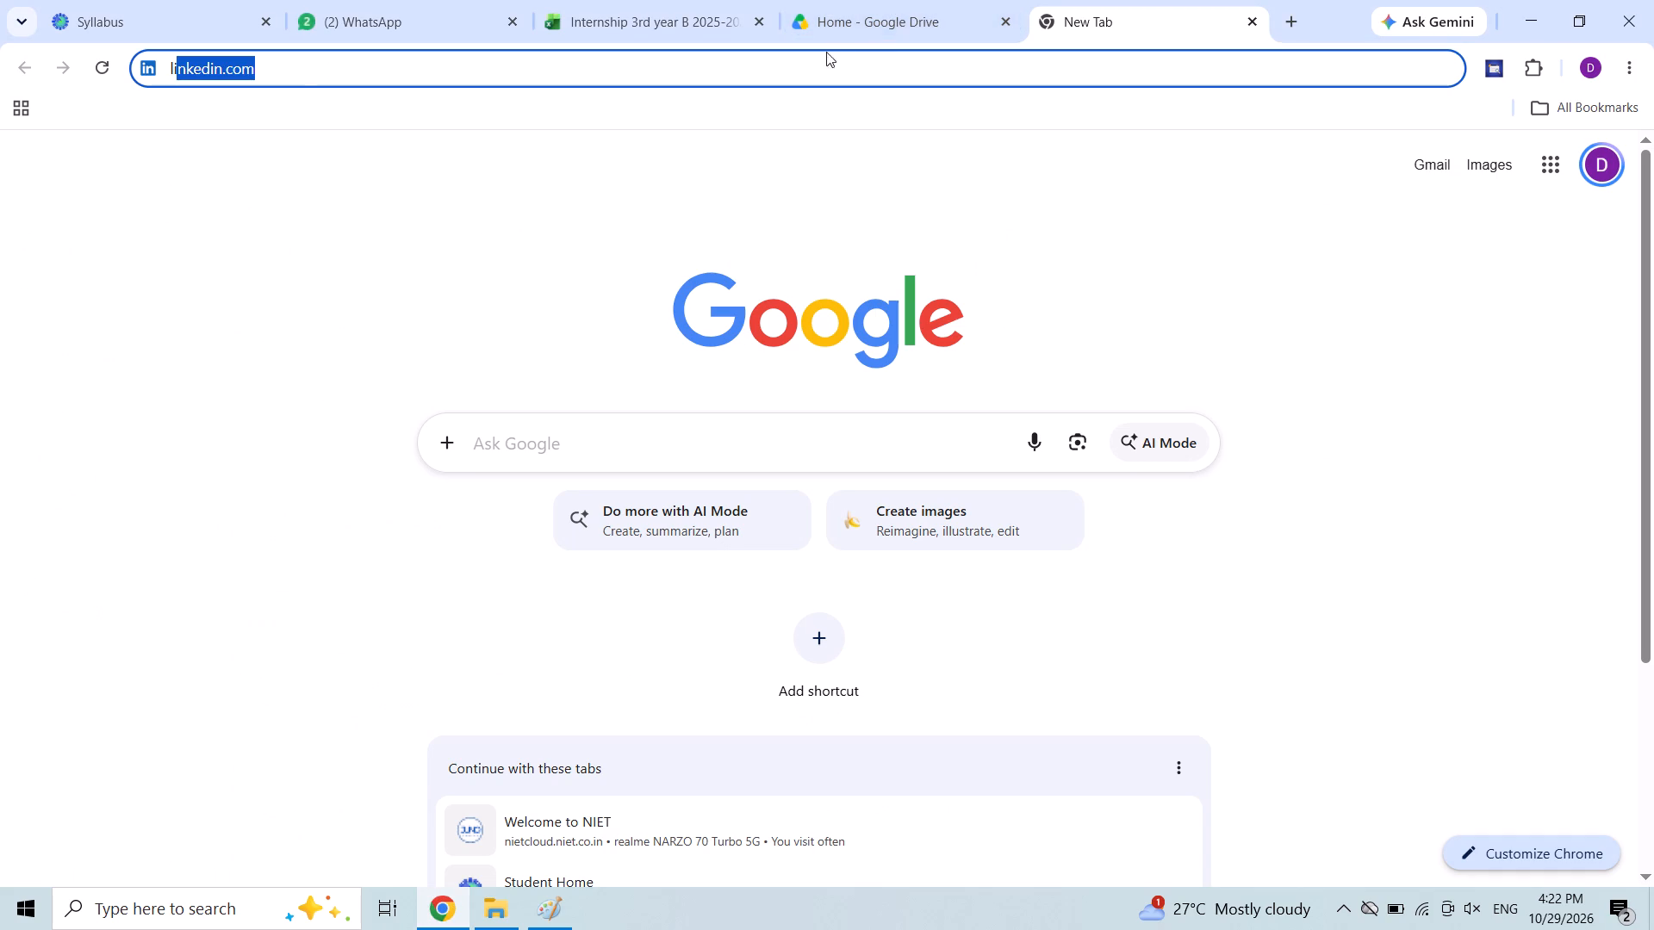
{"action": "left_click", "coordinate": [890, 0]}
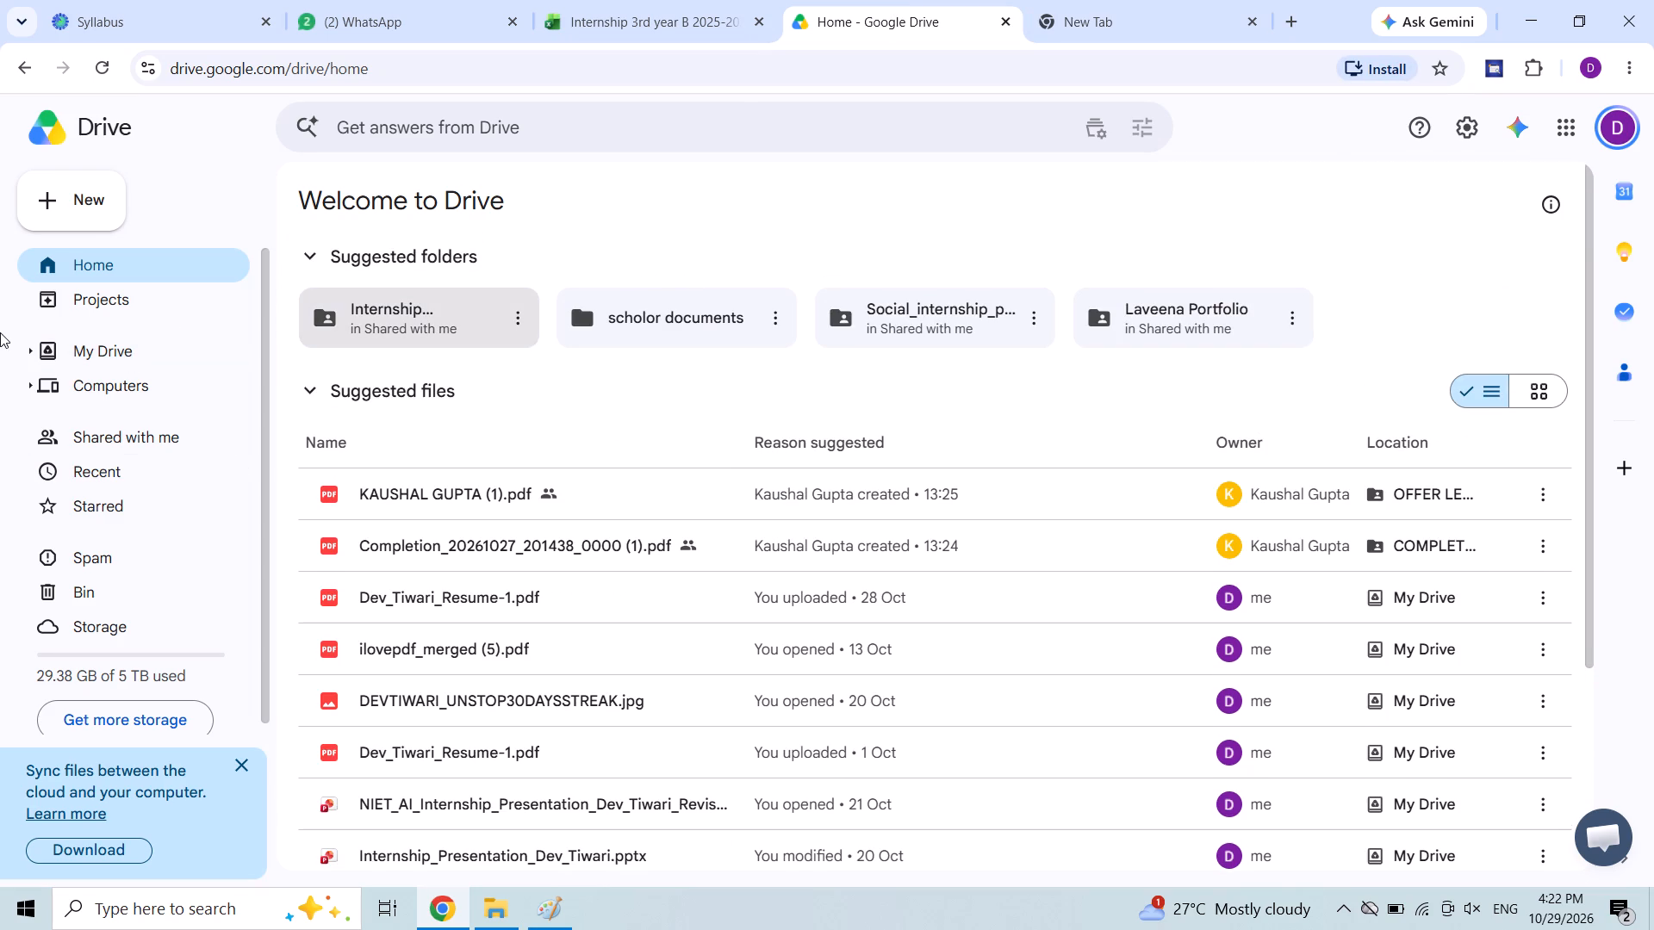
{"action": "left_click", "coordinate": [91, 211]}
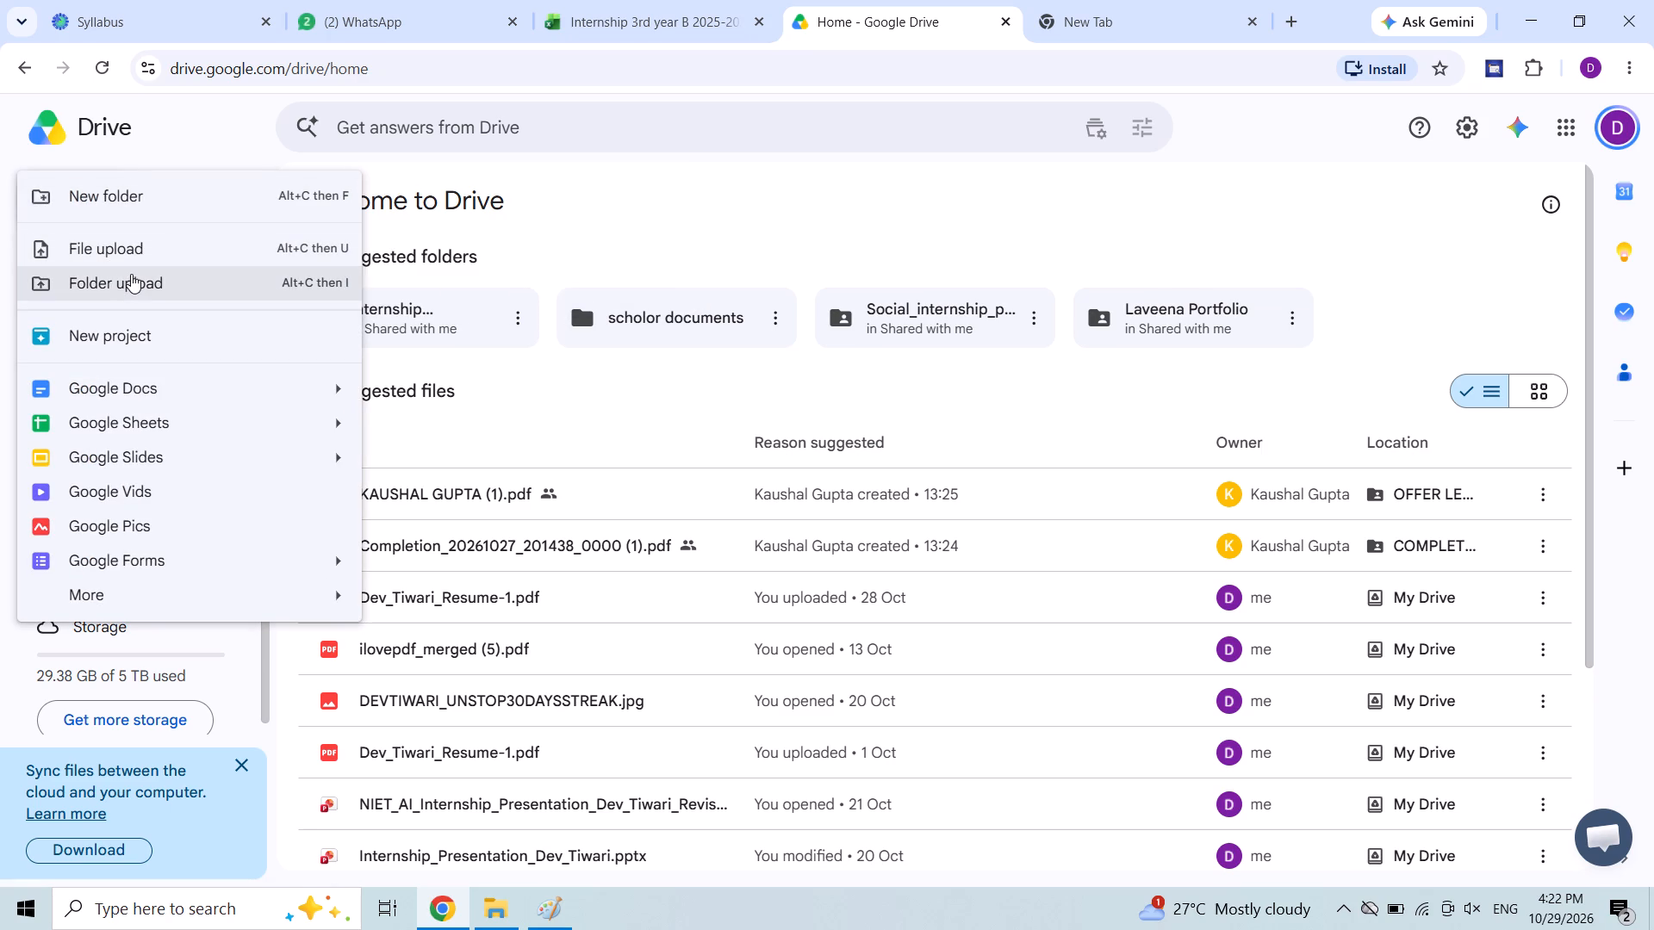
{"action": "left_click", "coordinate": [163, 201]}
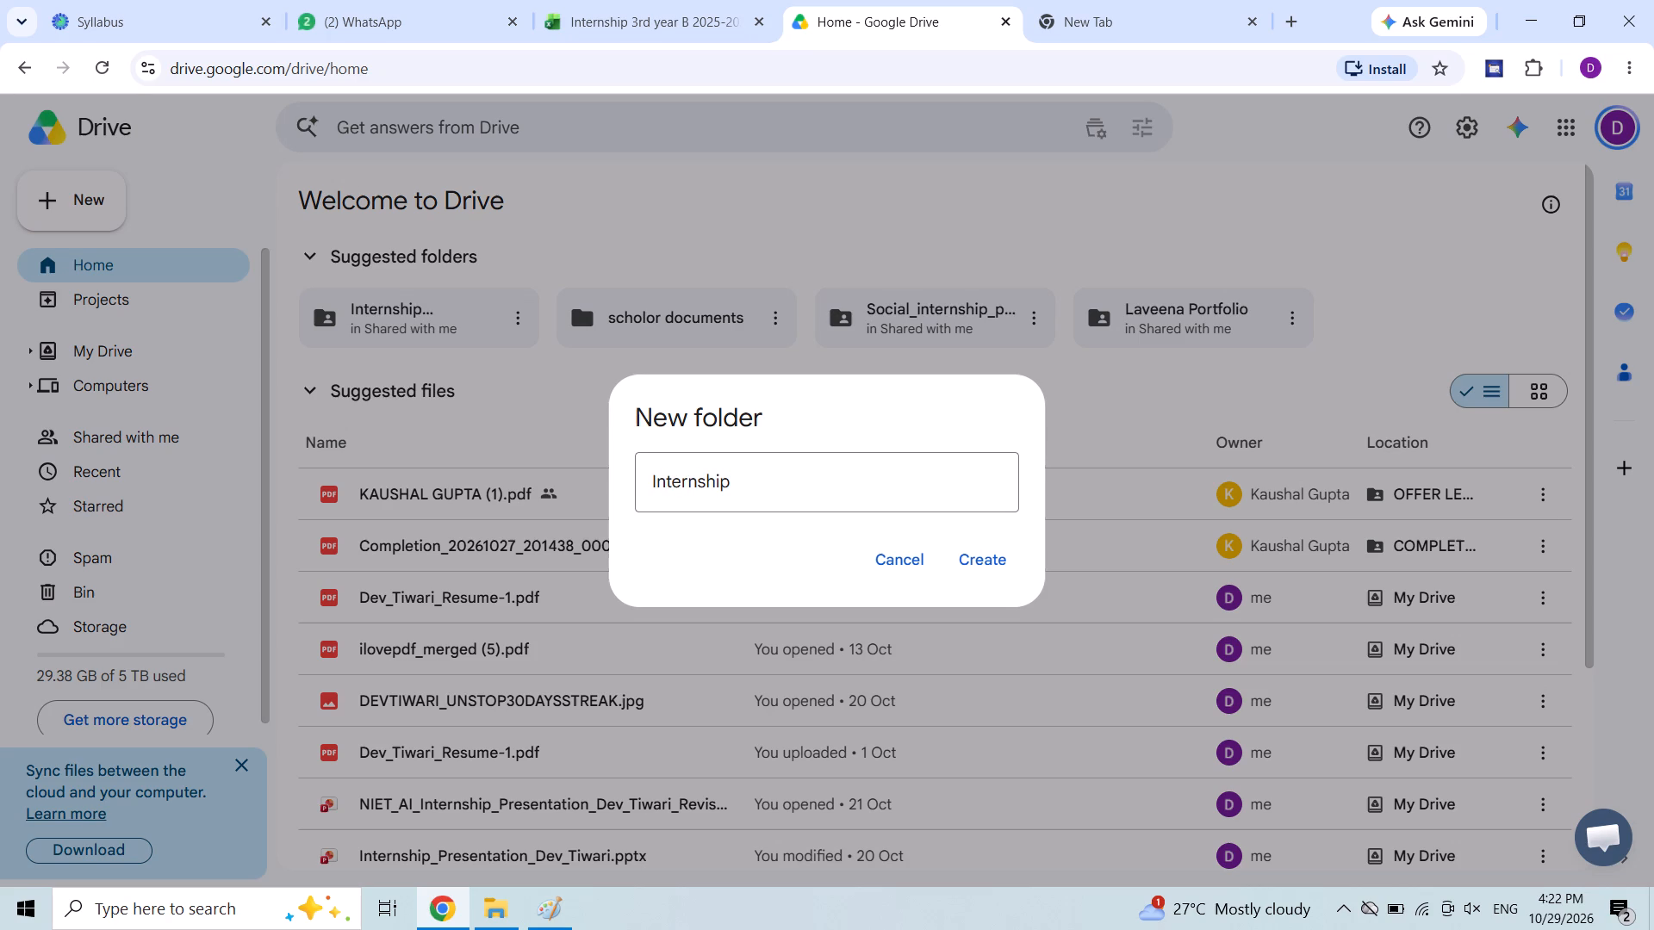
{"action": "key", "text": "Return"}
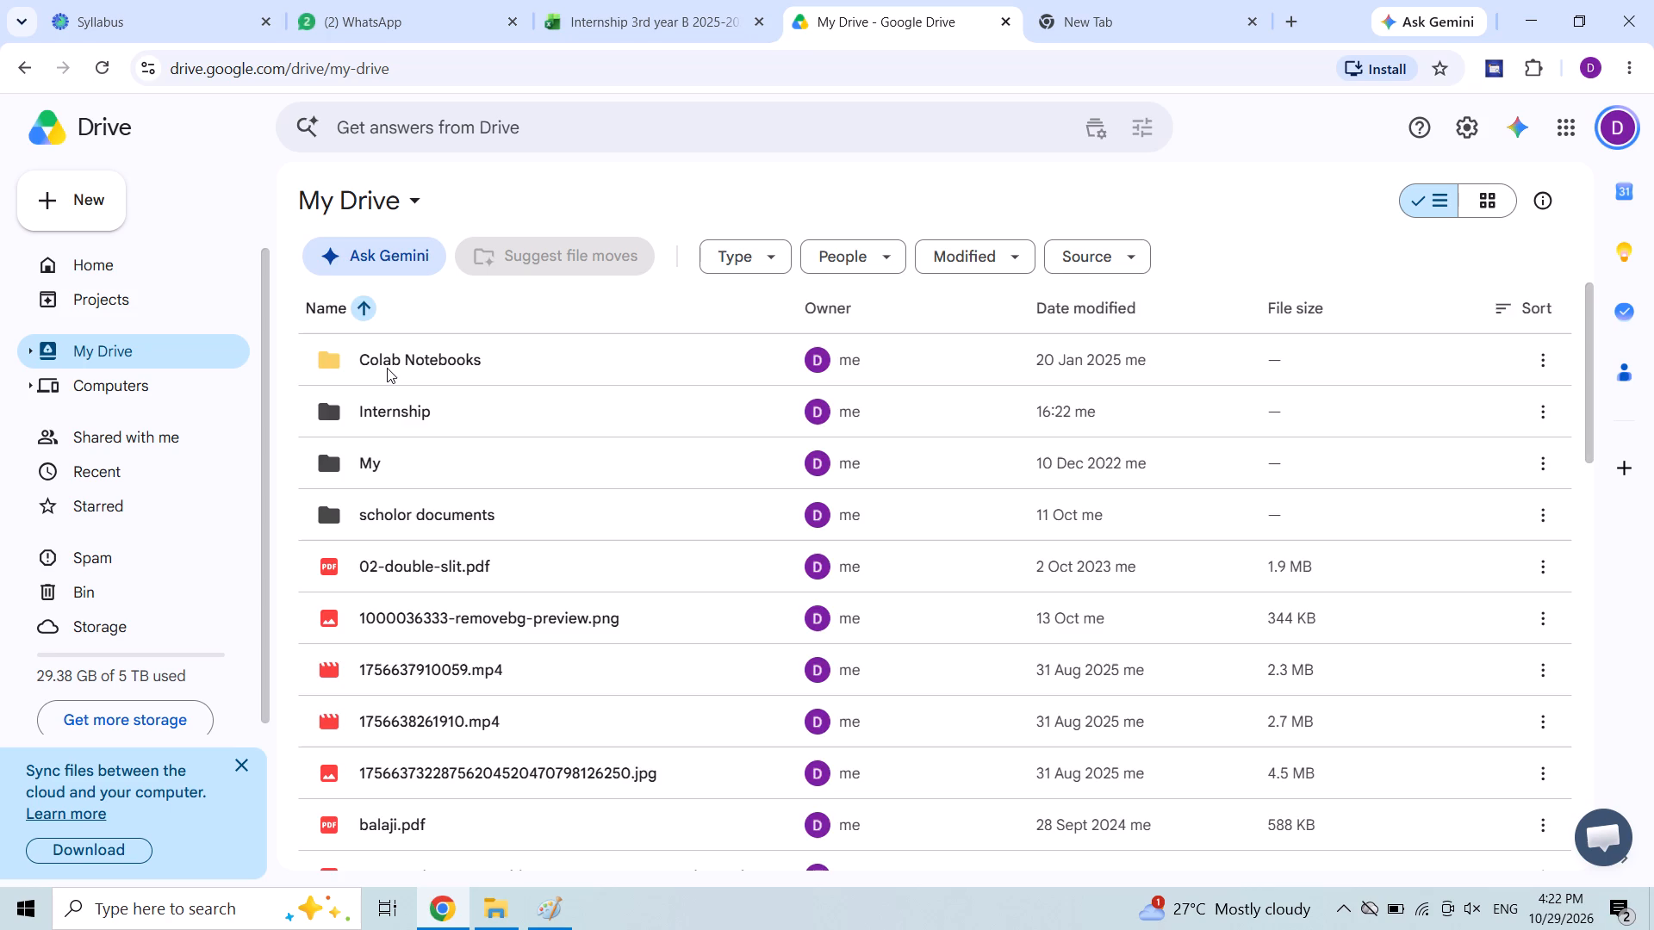
Upload the DEV_CERTIFICATE image from the Pictures folder into the new Internship folder.
{"action": "double_click", "coordinate": [408, 415]}
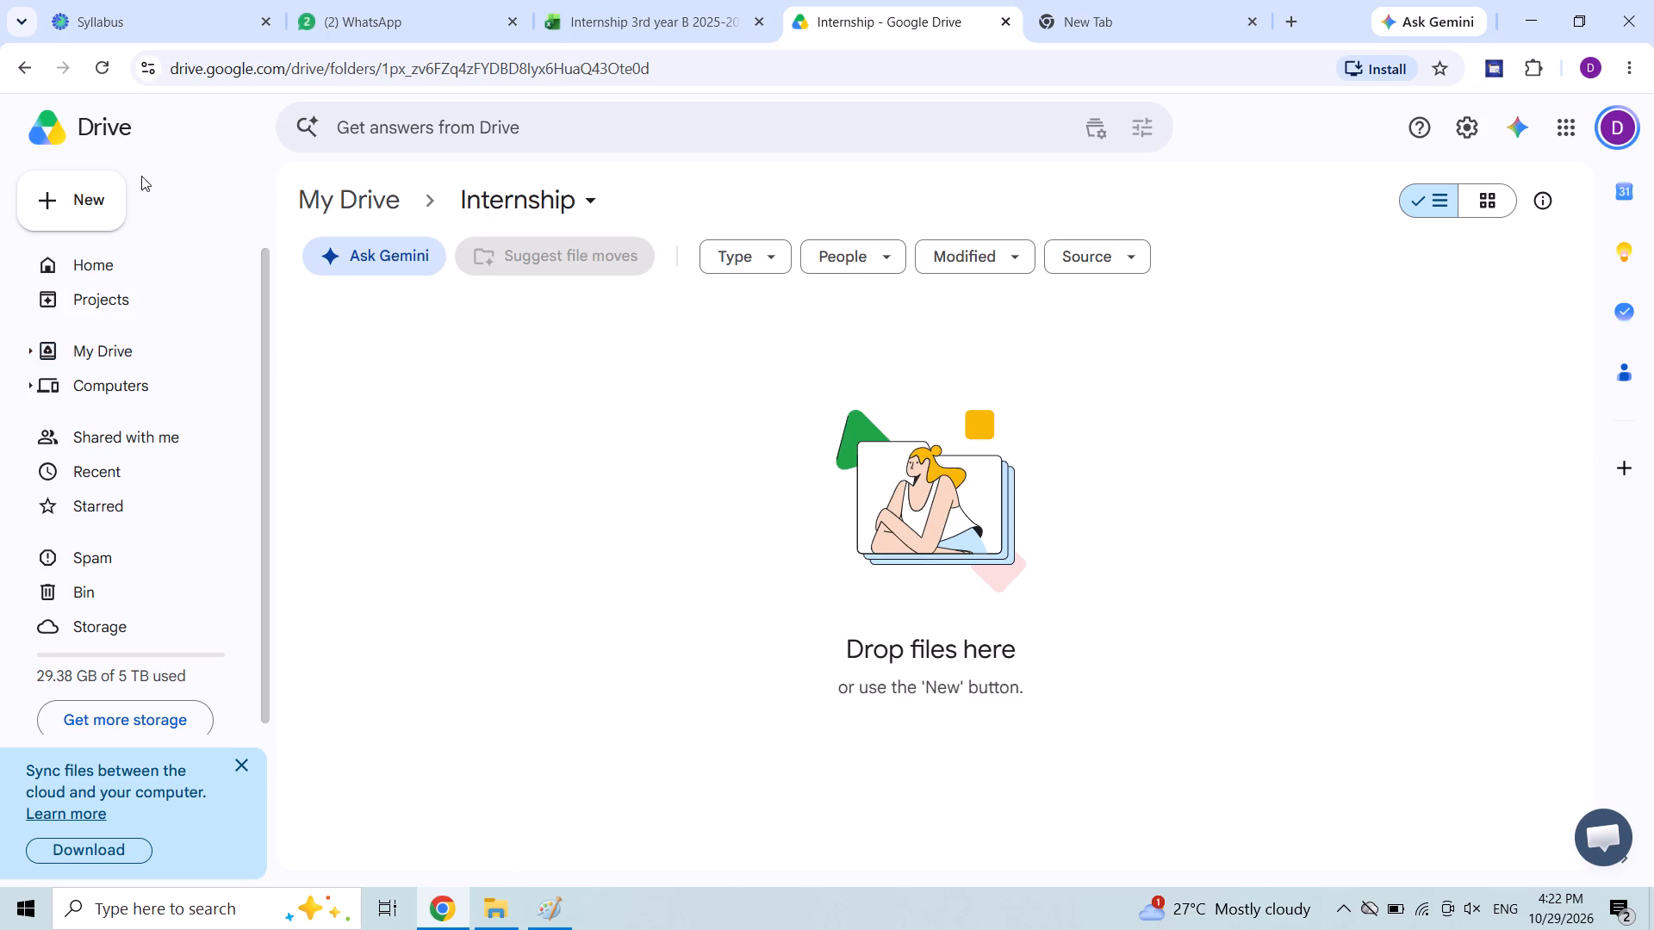
{"action": "left_click", "coordinate": [109, 215]}
{"action": "left_click", "coordinate": [126, 254]}
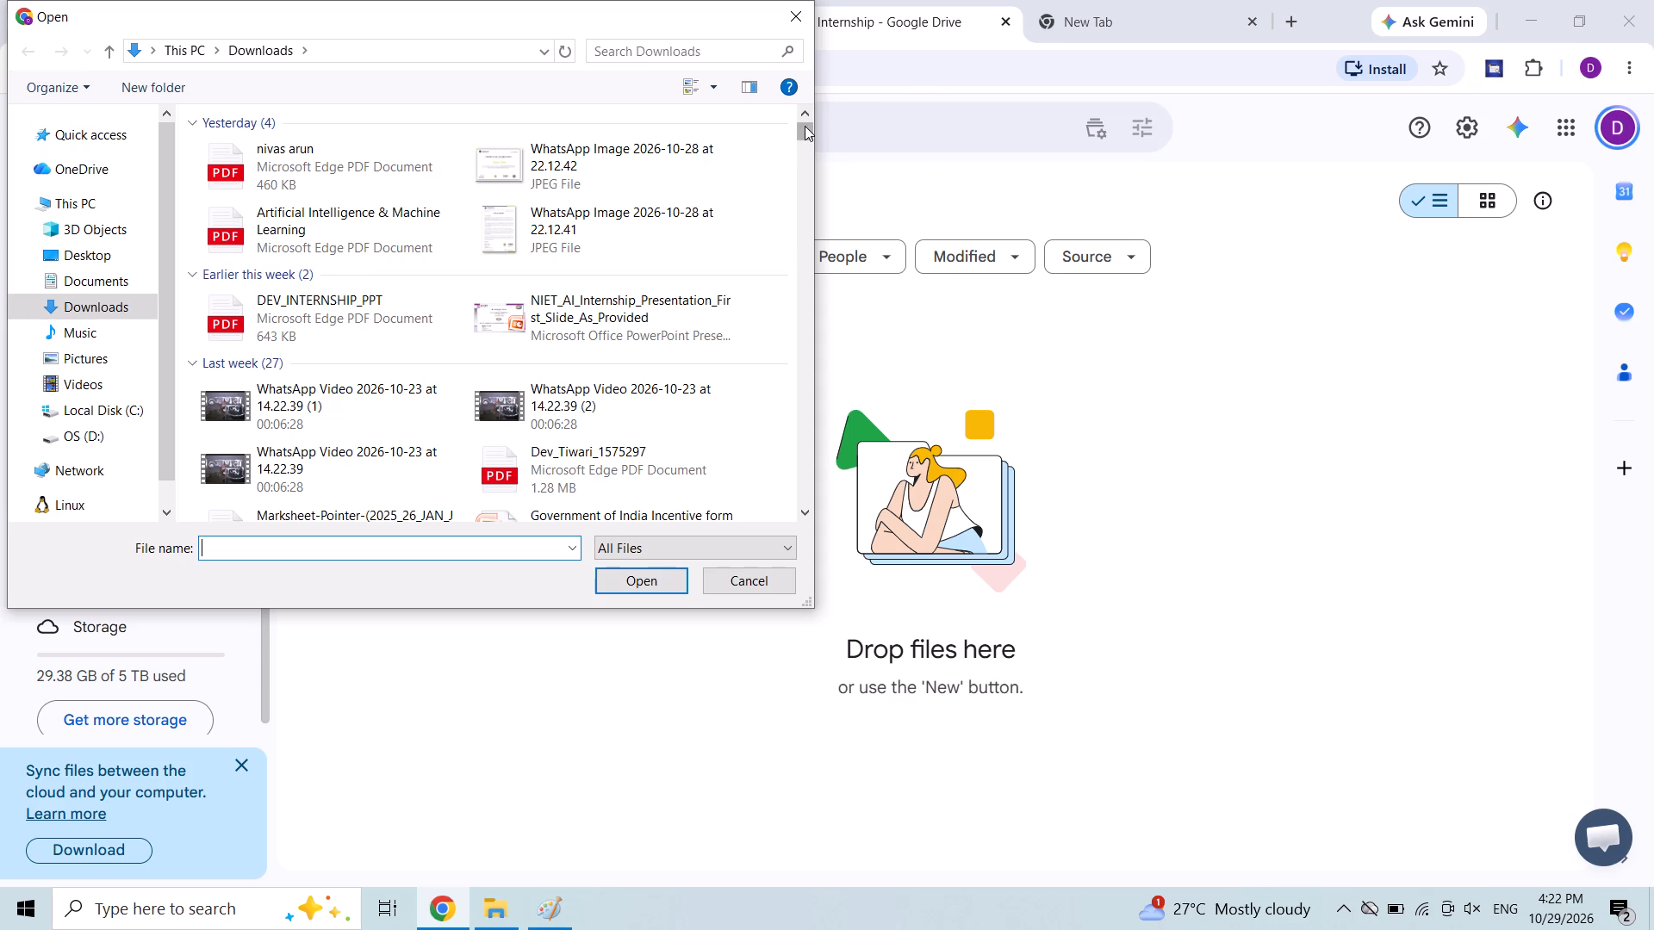
{"action": "left_click_drag", "start_coordinate": [805, 126], "coordinate": [805, 133]}
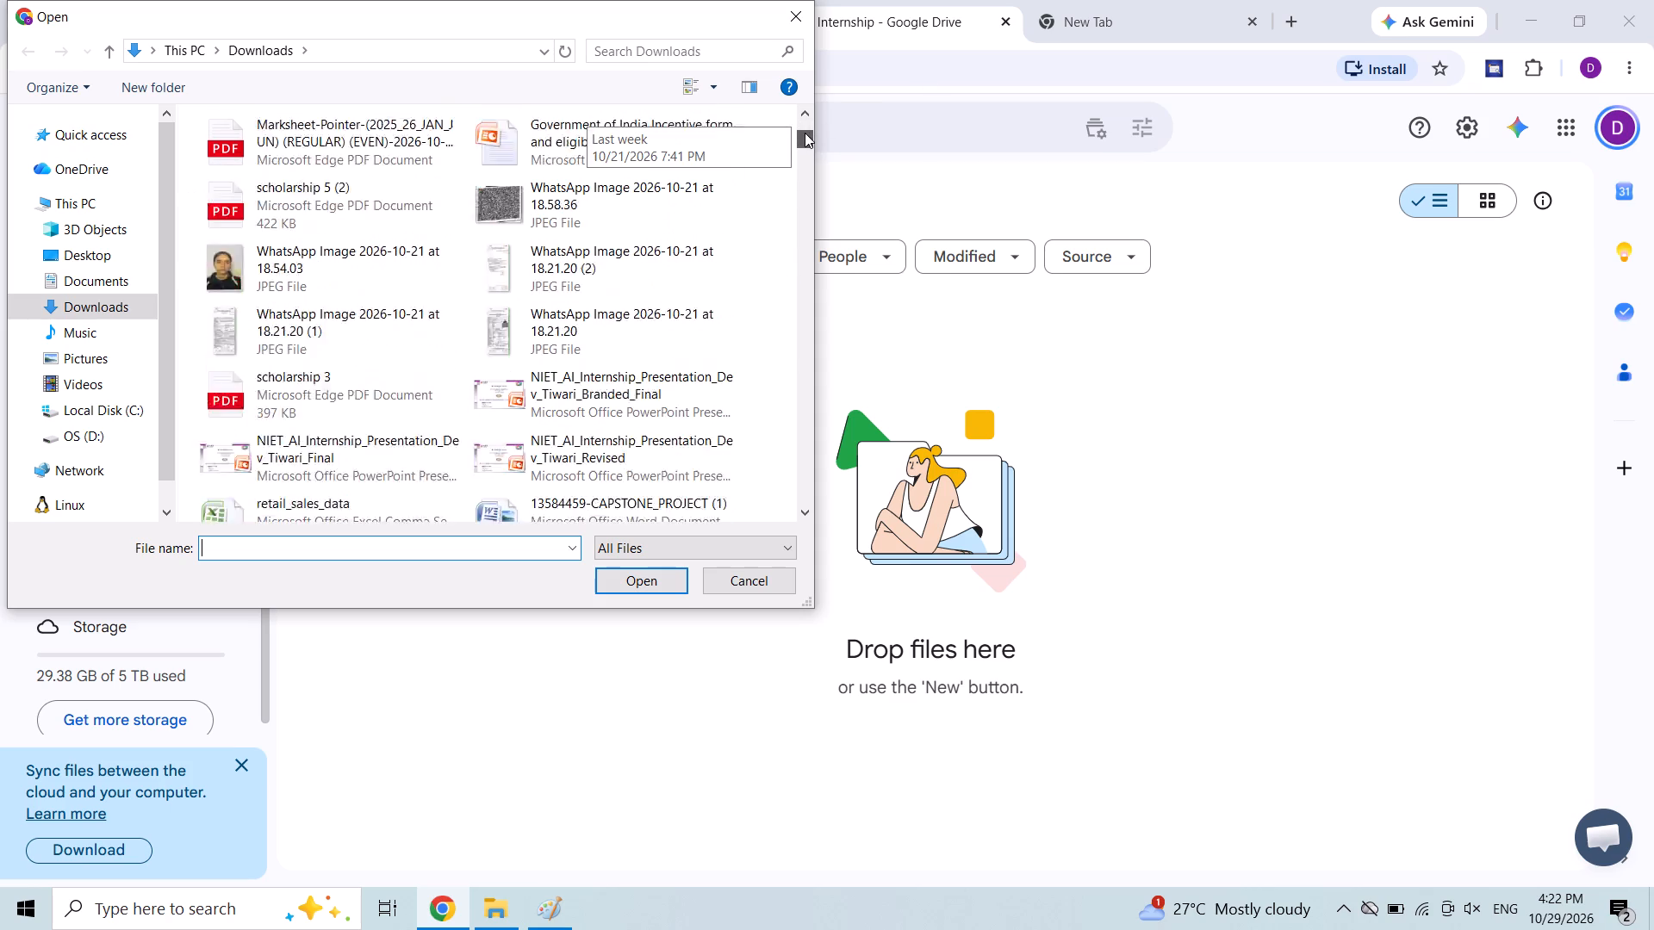
{"action": "left_click_drag", "start_coordinate": [805, 133], "coordinate": [806, 130]}
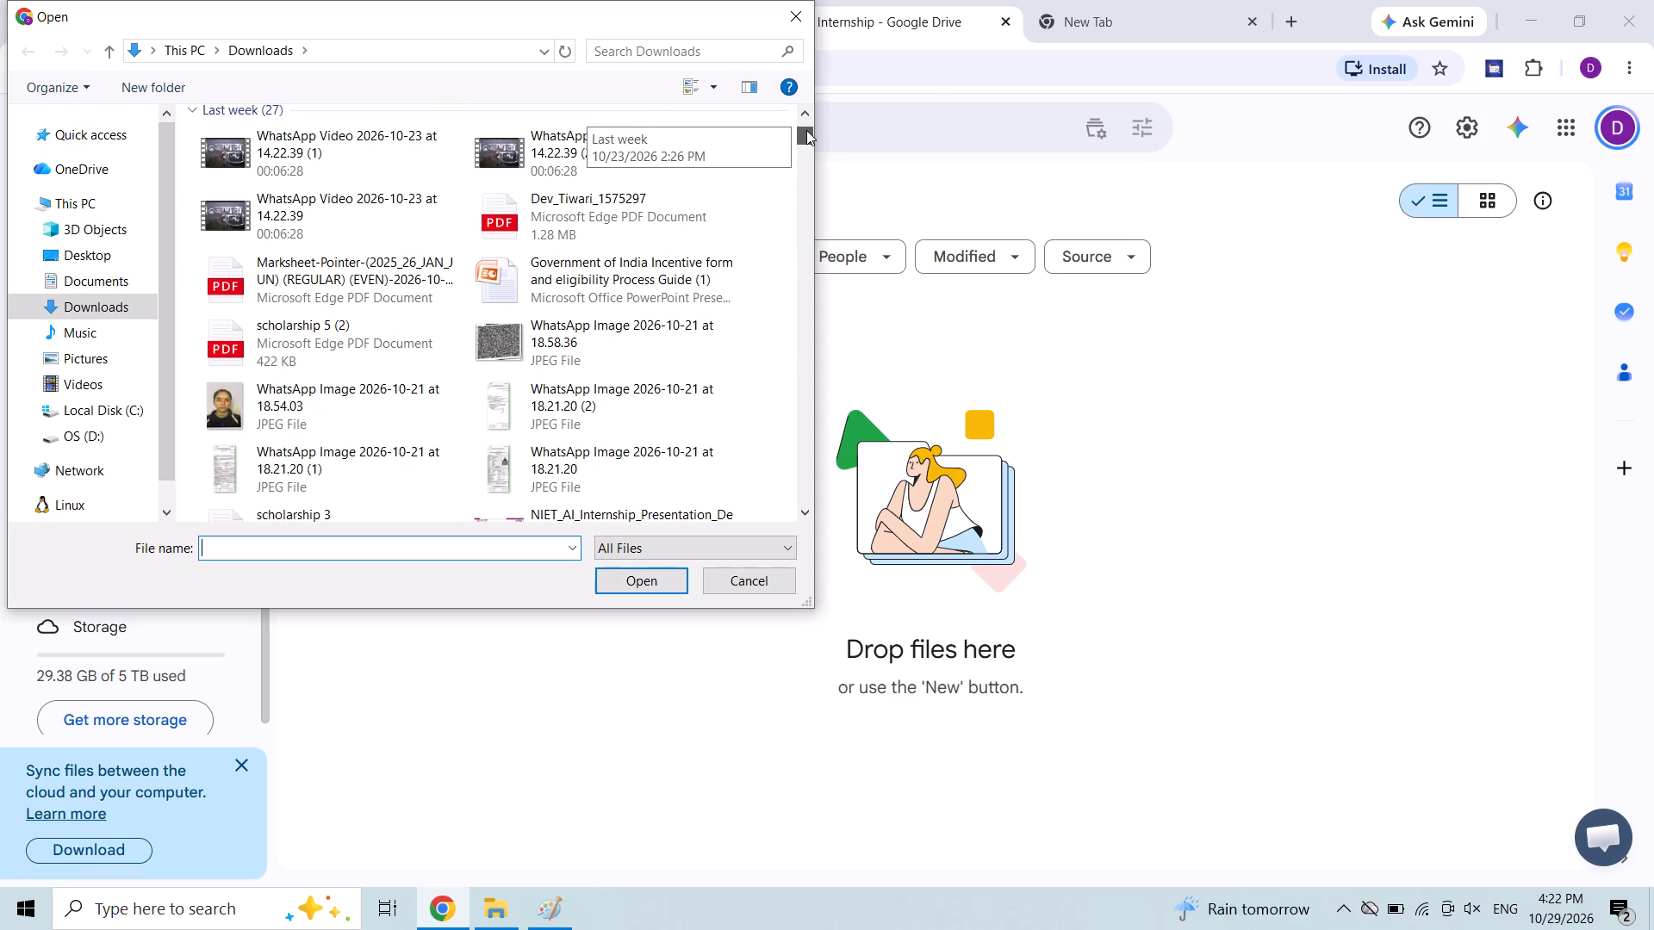
{"action": "left_click_drag", "start_coordinate": [806, 130], "coordinate": [807, 129]}
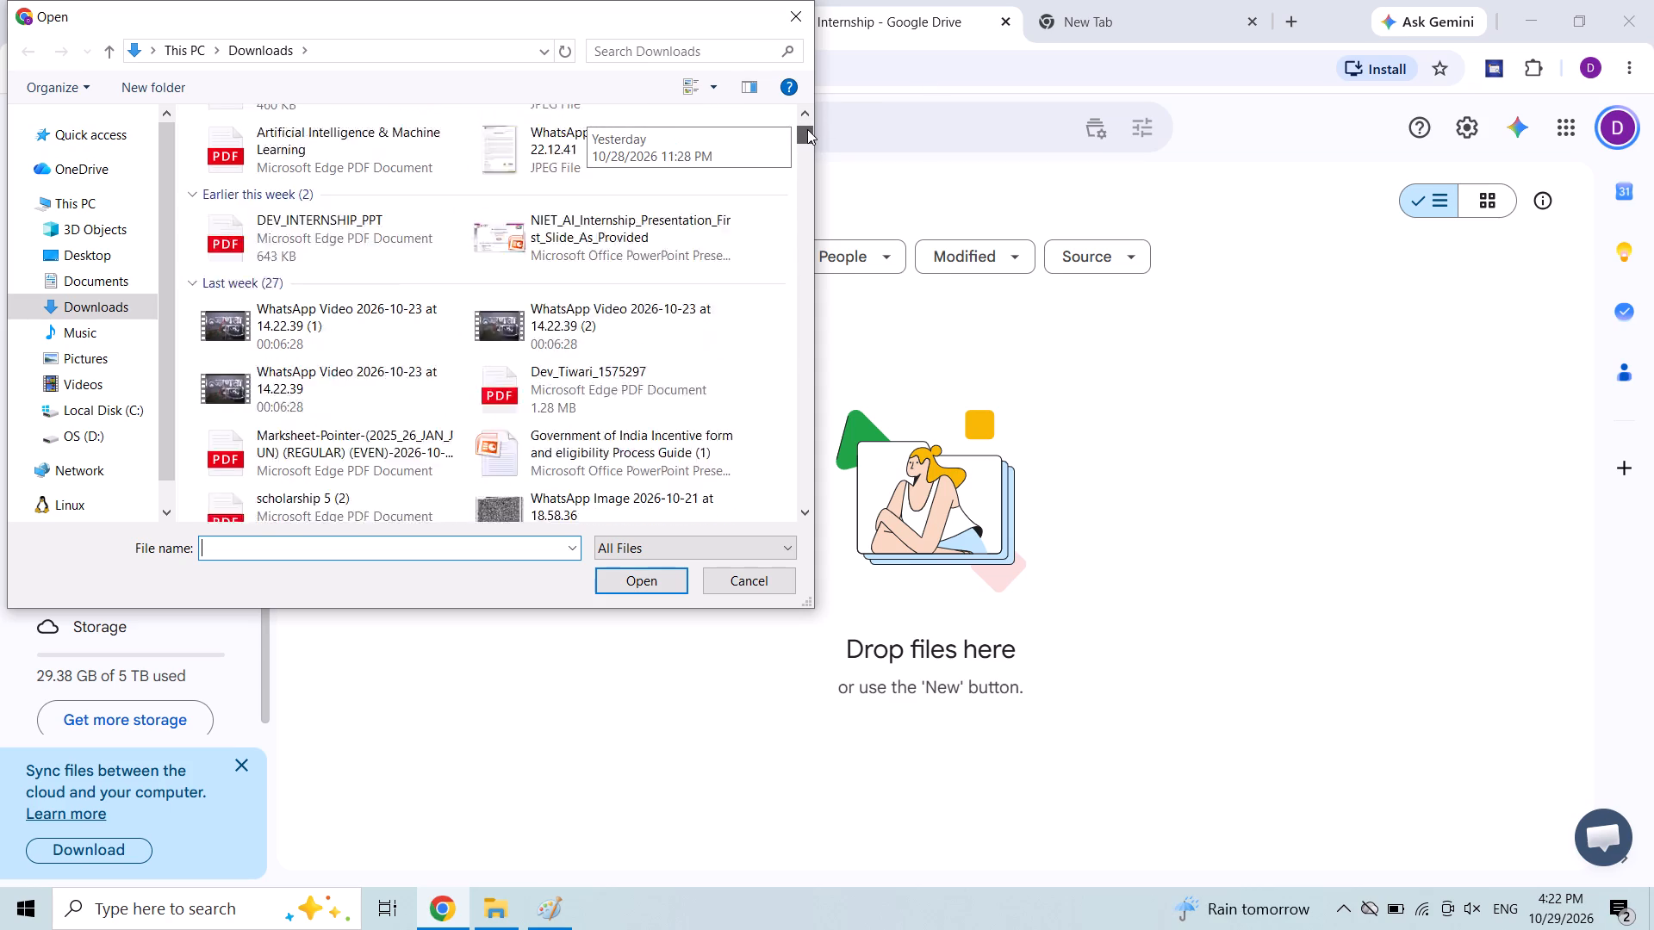
{"action": "left_click_drag", "start_coordinate": [807, 129], "coordinate": [811, 137]}
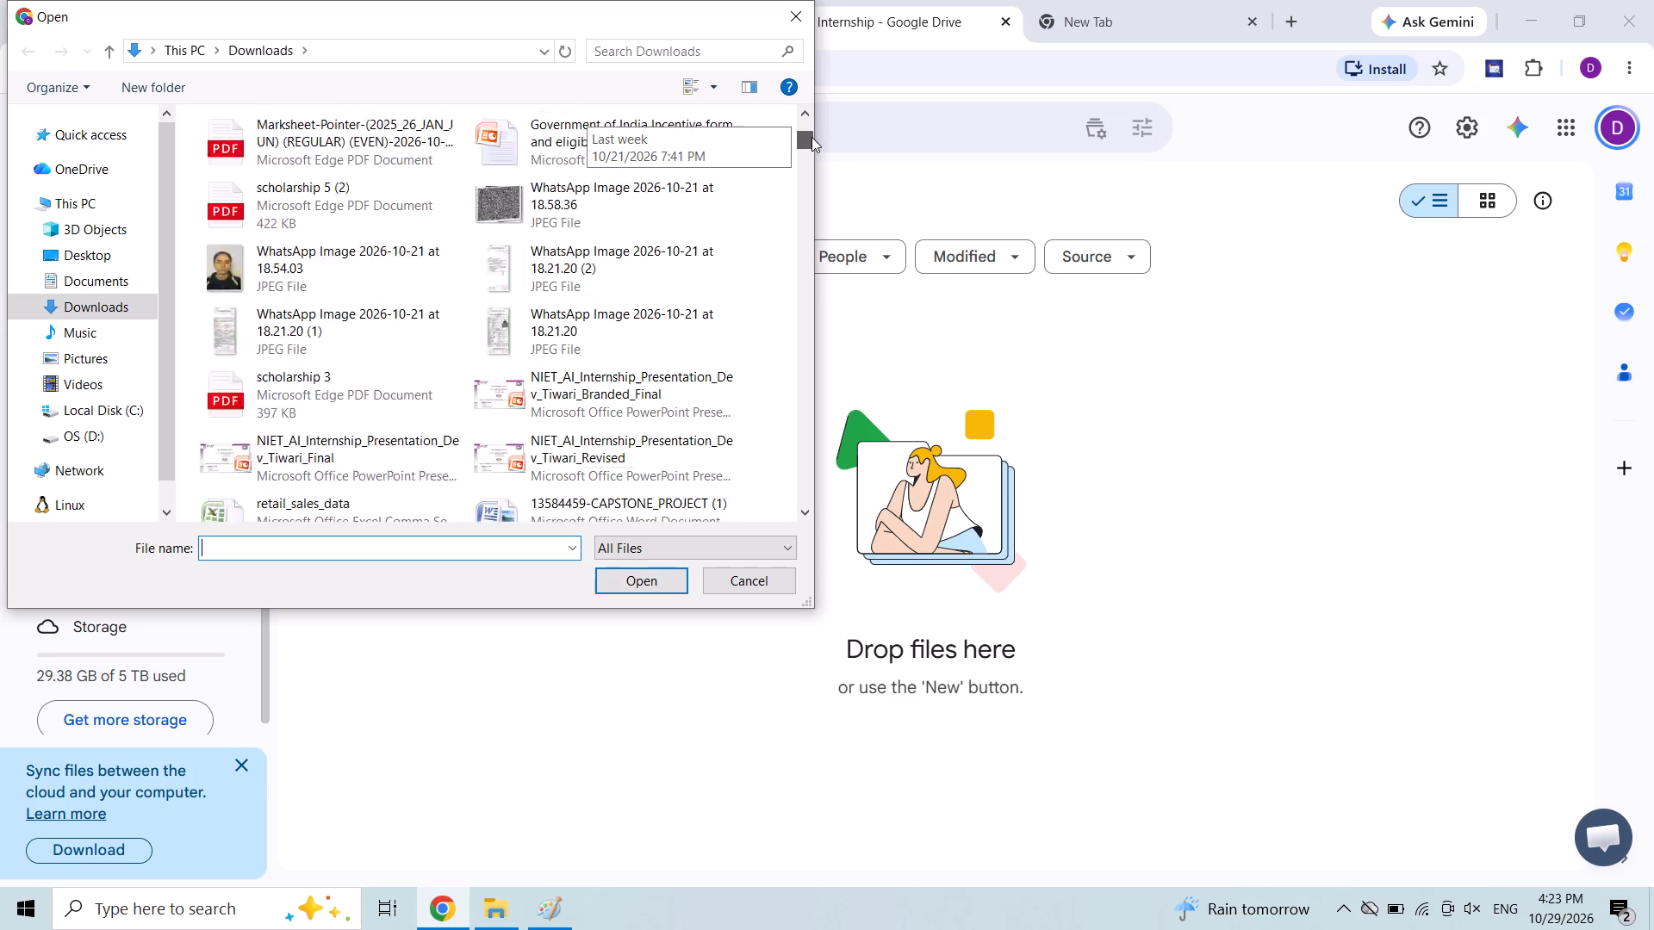
{"action": "left_click_drag", "start_coordinate": [811, 137], "coordinate": [811, 146]}
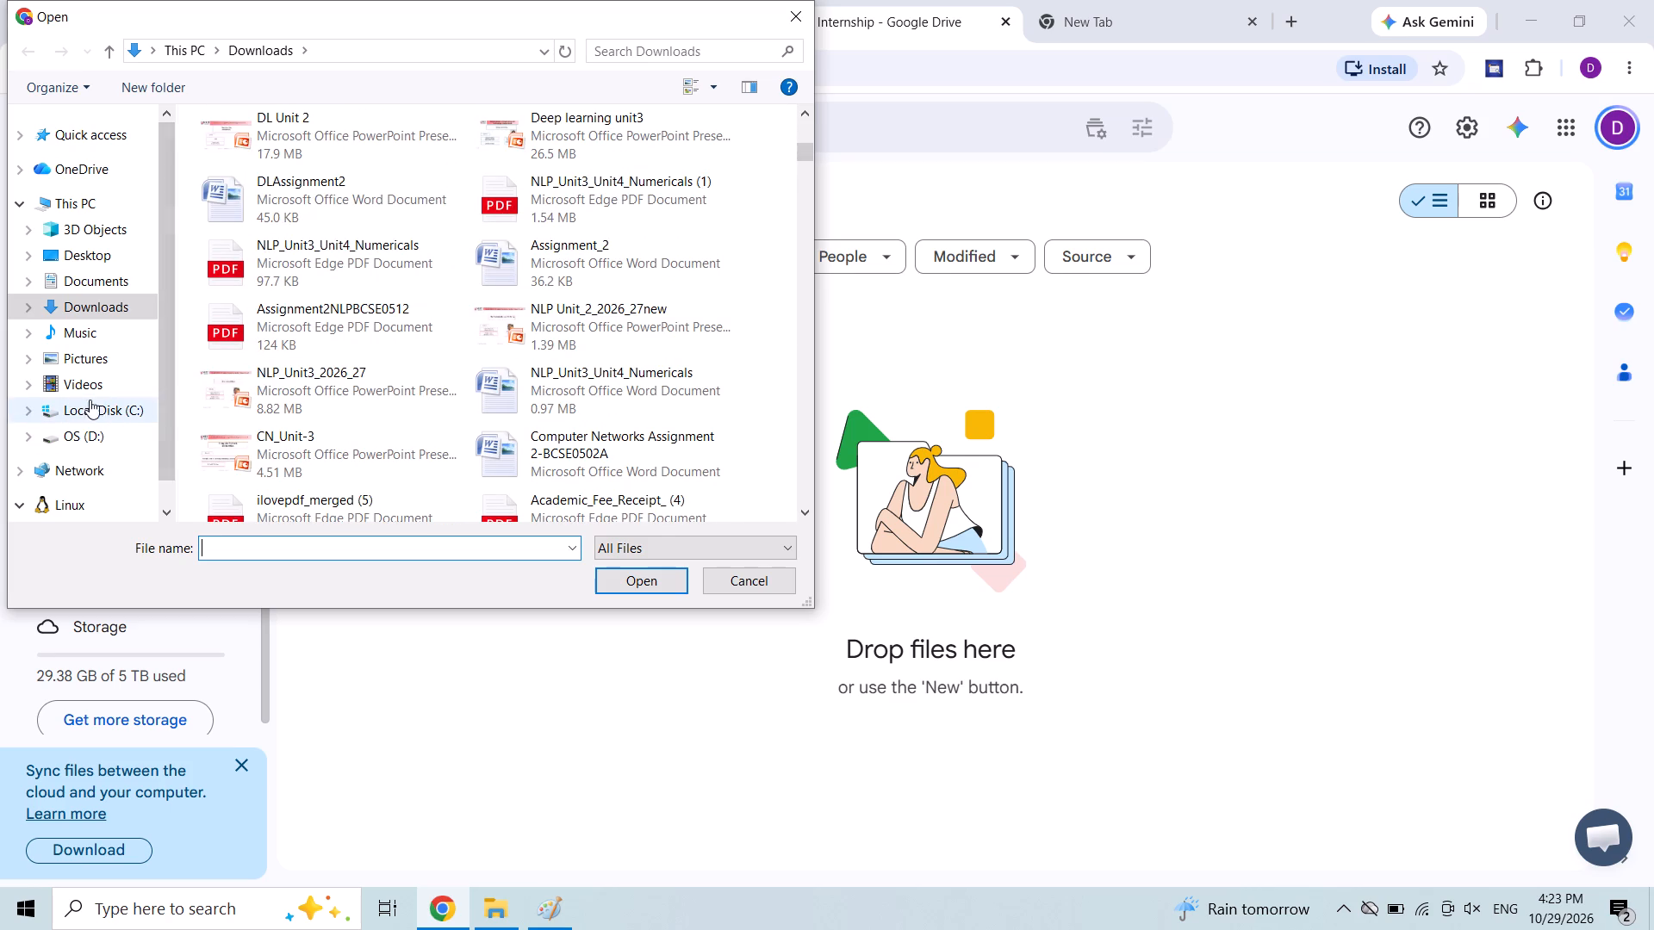
{"action": "left_click", "coordinate": [82, 365]}
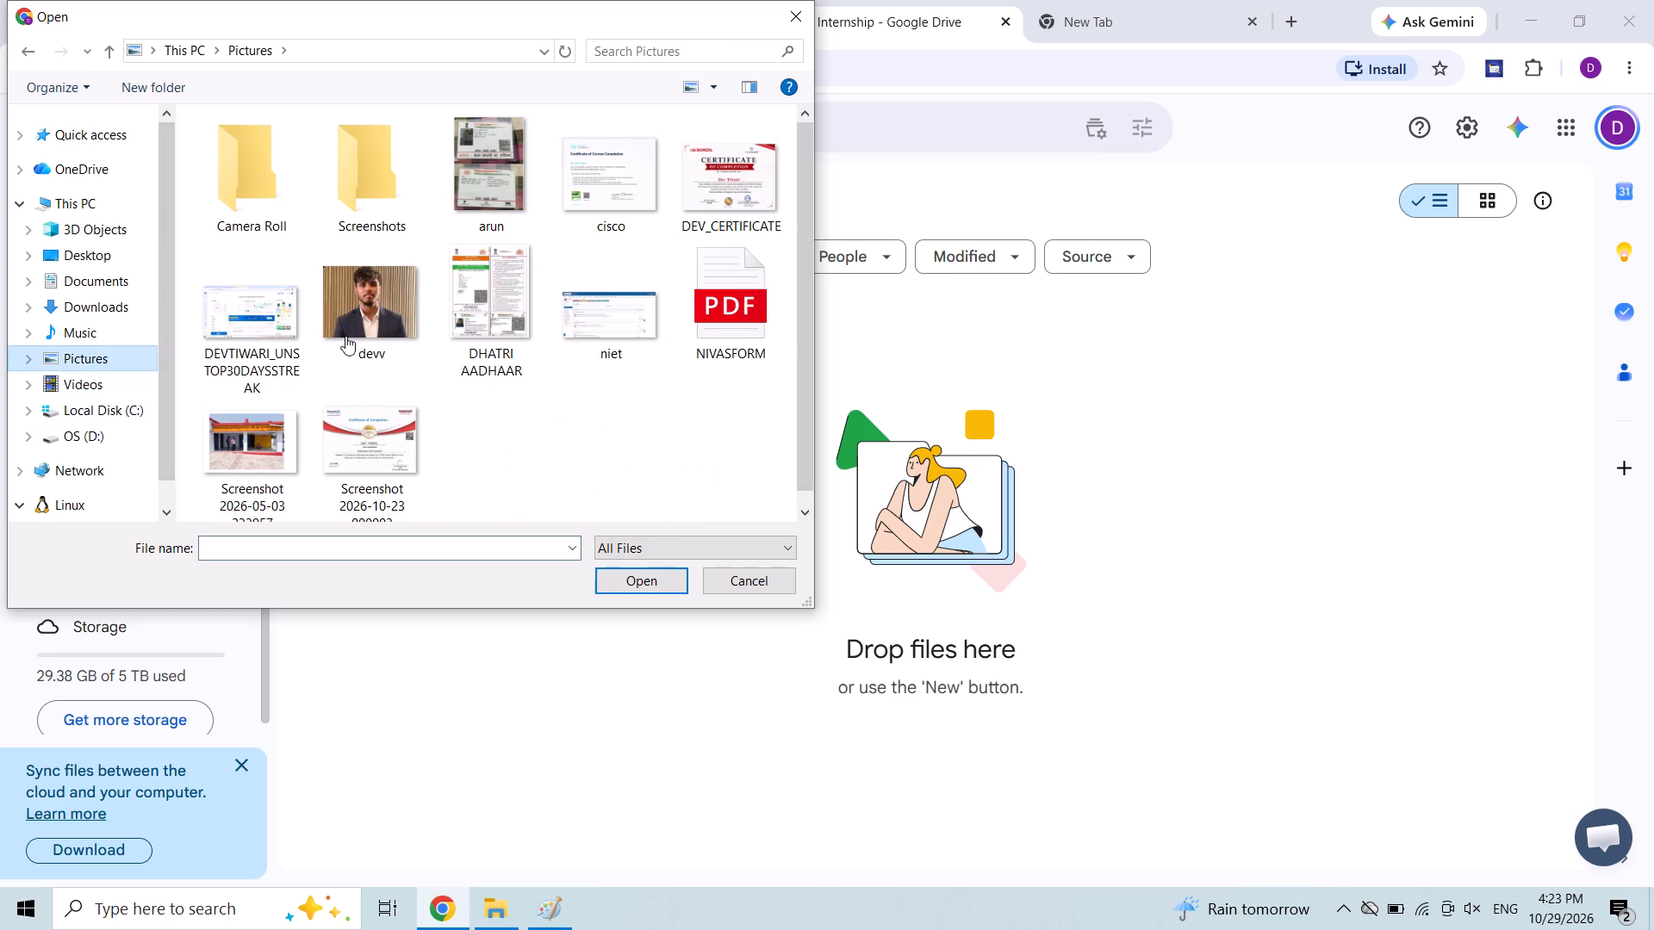
{"action": "left_click", "coordinate": [705, 182]}
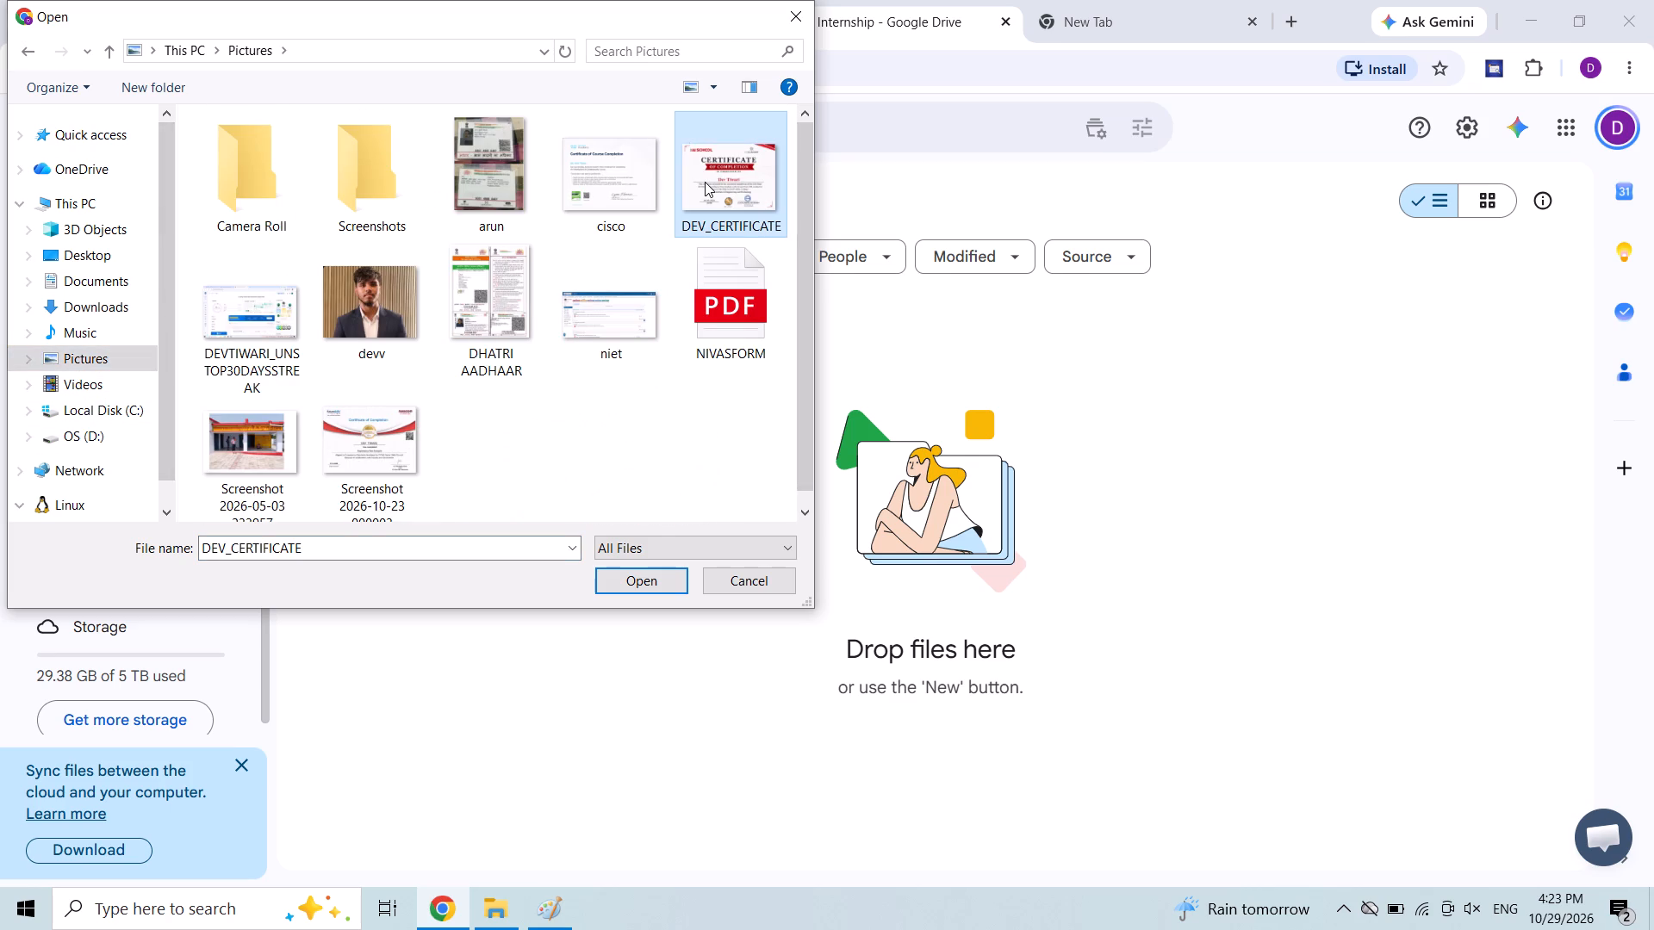
{"action": "key", "text": "Return"}
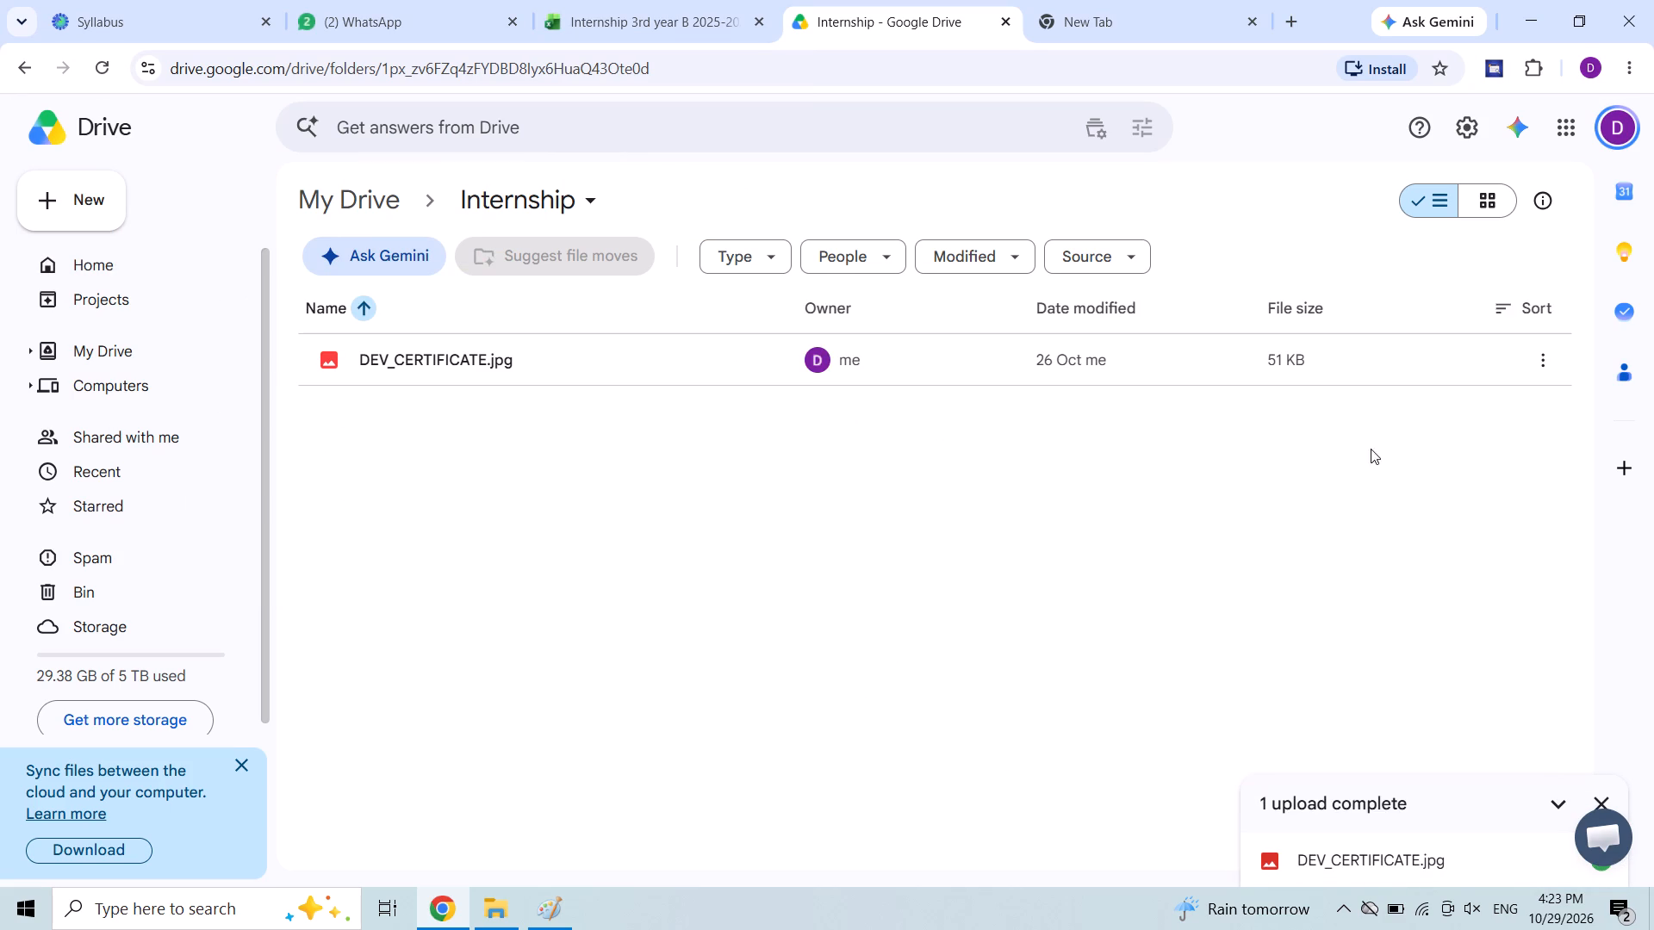
Copy the sharing link of DEV_CERTIFICATE.jpg.
{"action": "left_click", "coordinate": [1551, 368]}
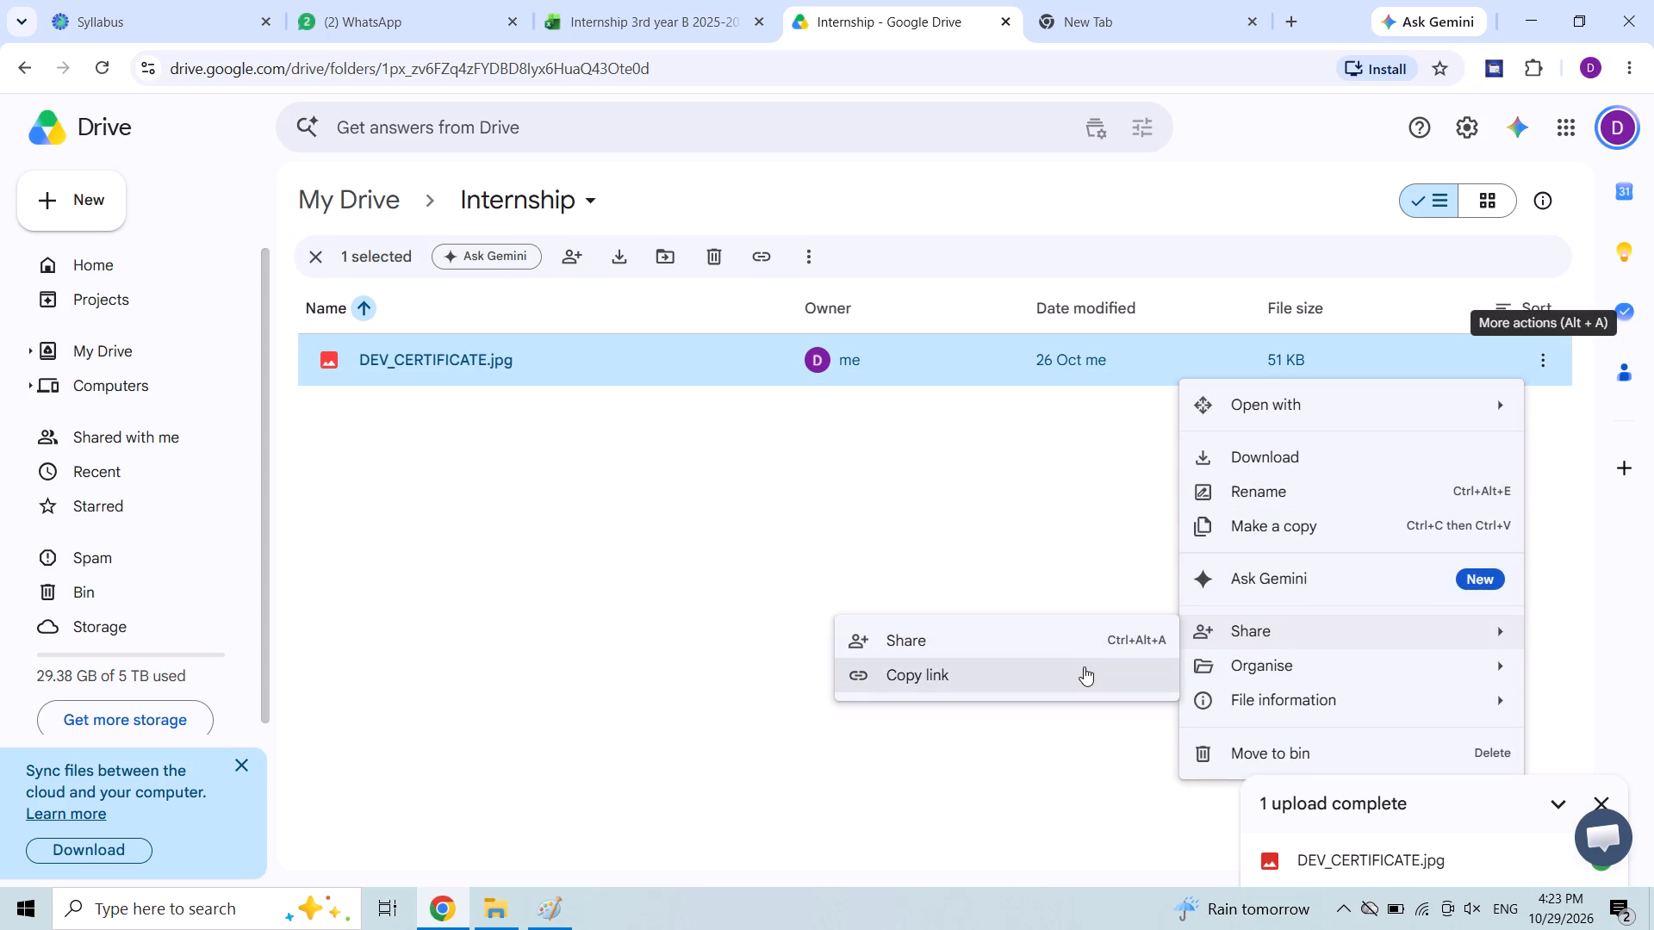
{"action": "left_click", "coordinate": [1084, 666]}
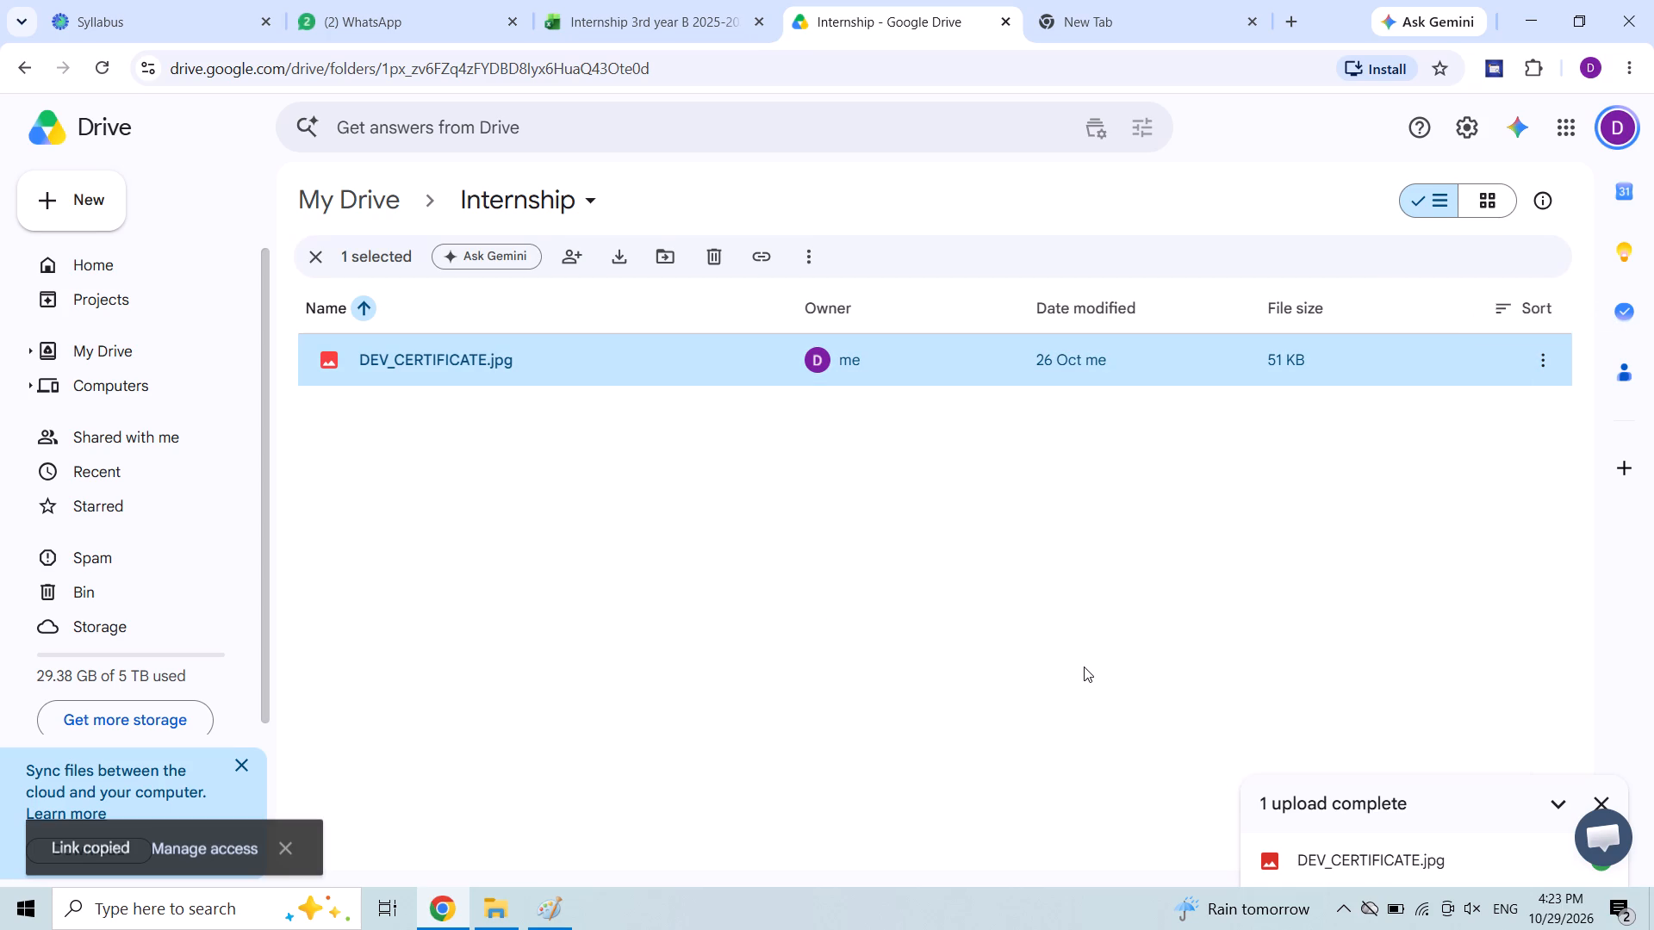
Set the general access of DEV_CERTIFICATE.jpg to Anyone with the link, keeping the Viewer role.
{"action": "left_click", "coordinate": [205, 827]}
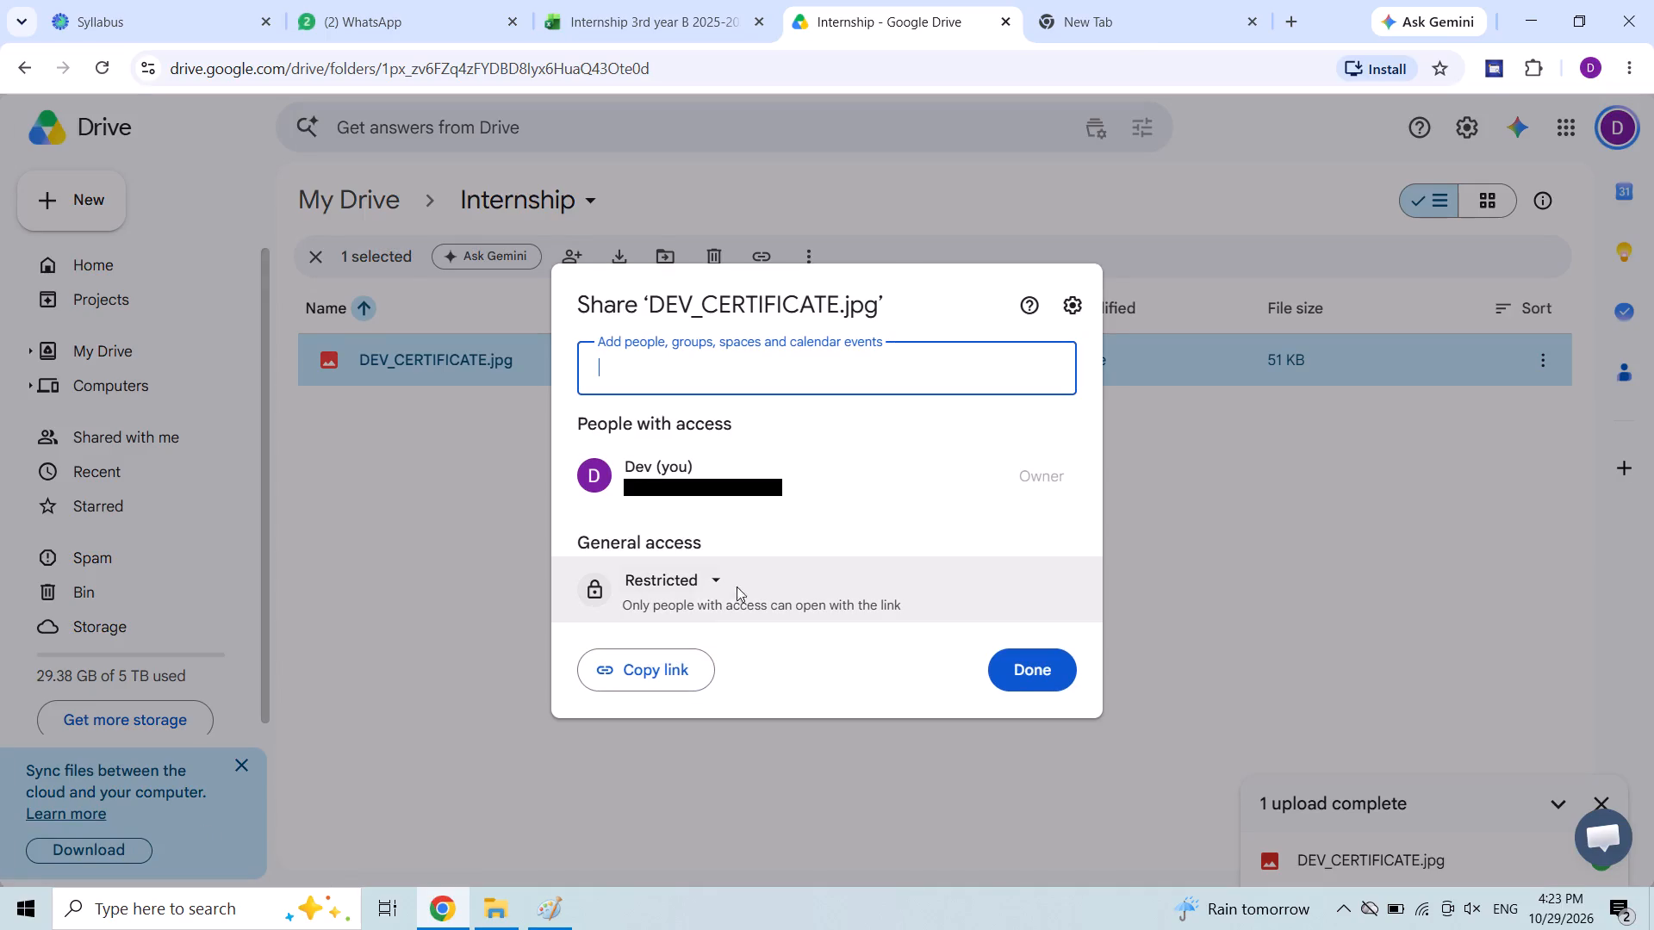
{"action": "left_click", "coordinate": [701, 586]}
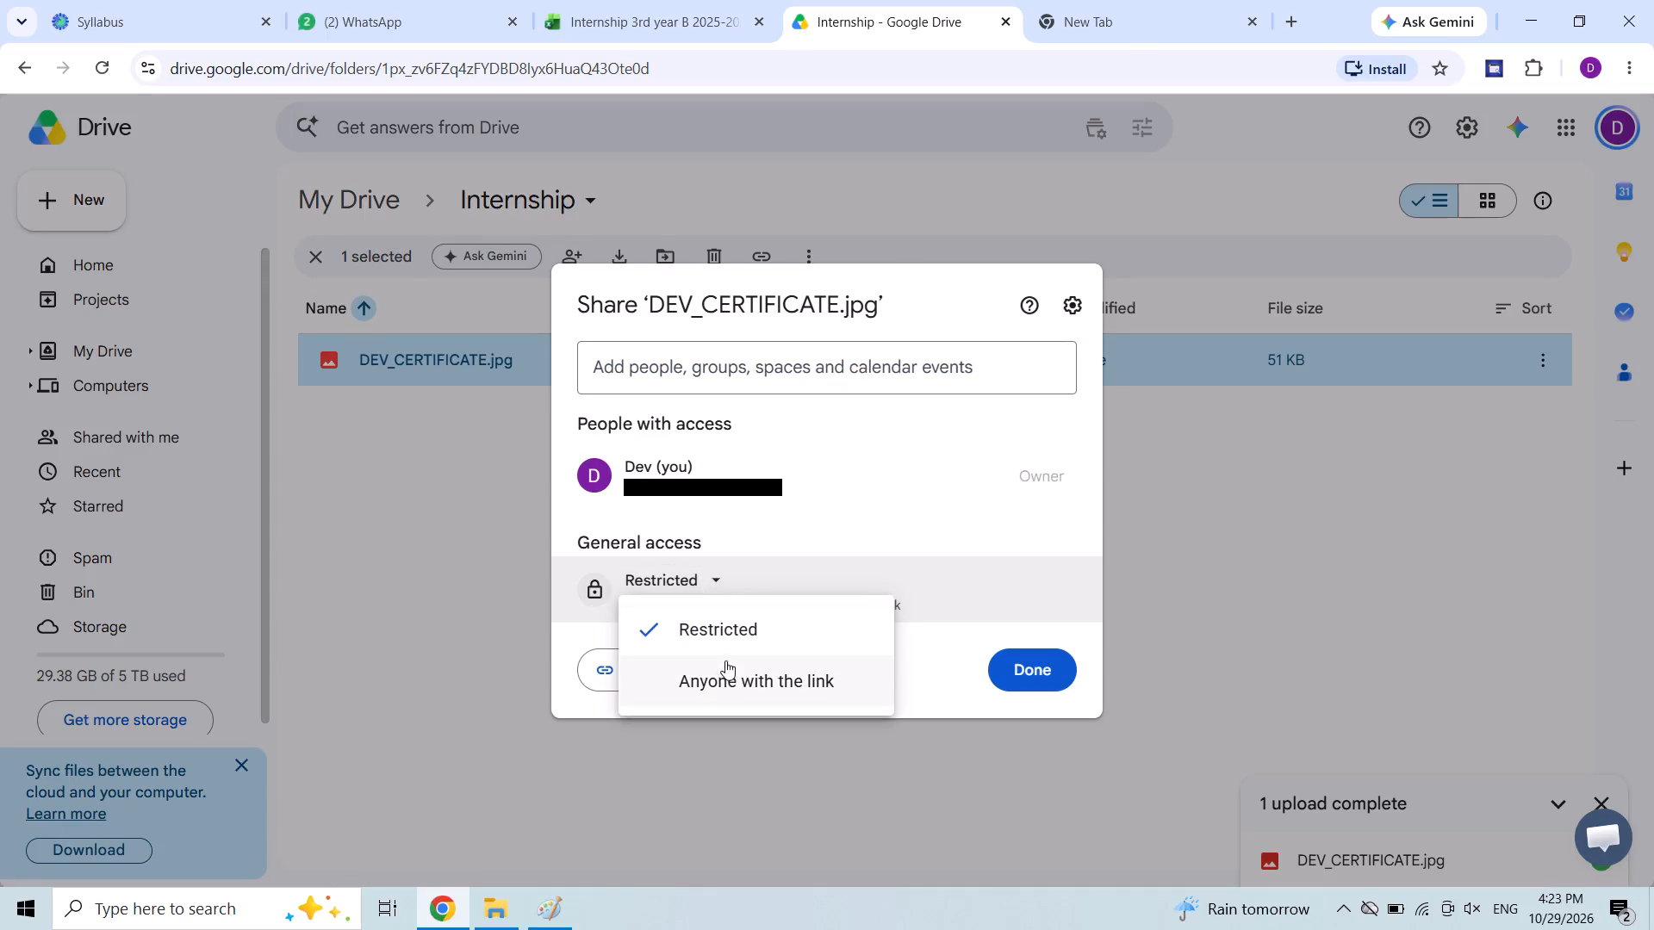
{"action": "left_click", "coordinate": [731, 669]}
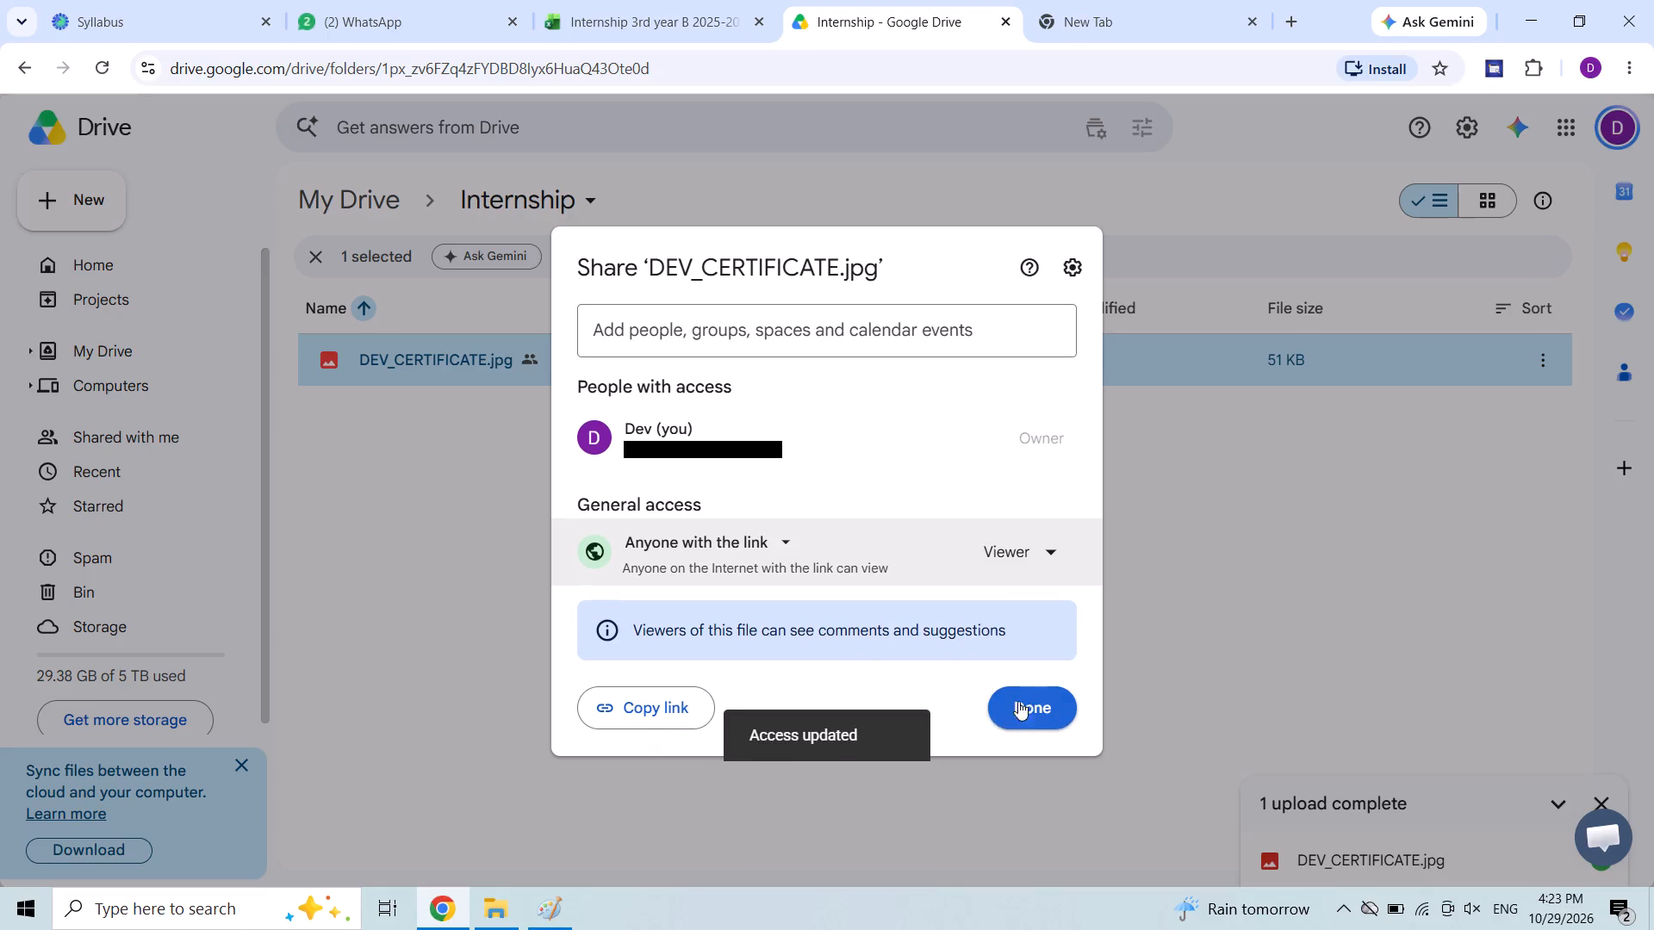
{"action": "left_click", "coordinate": [1032, 536]}
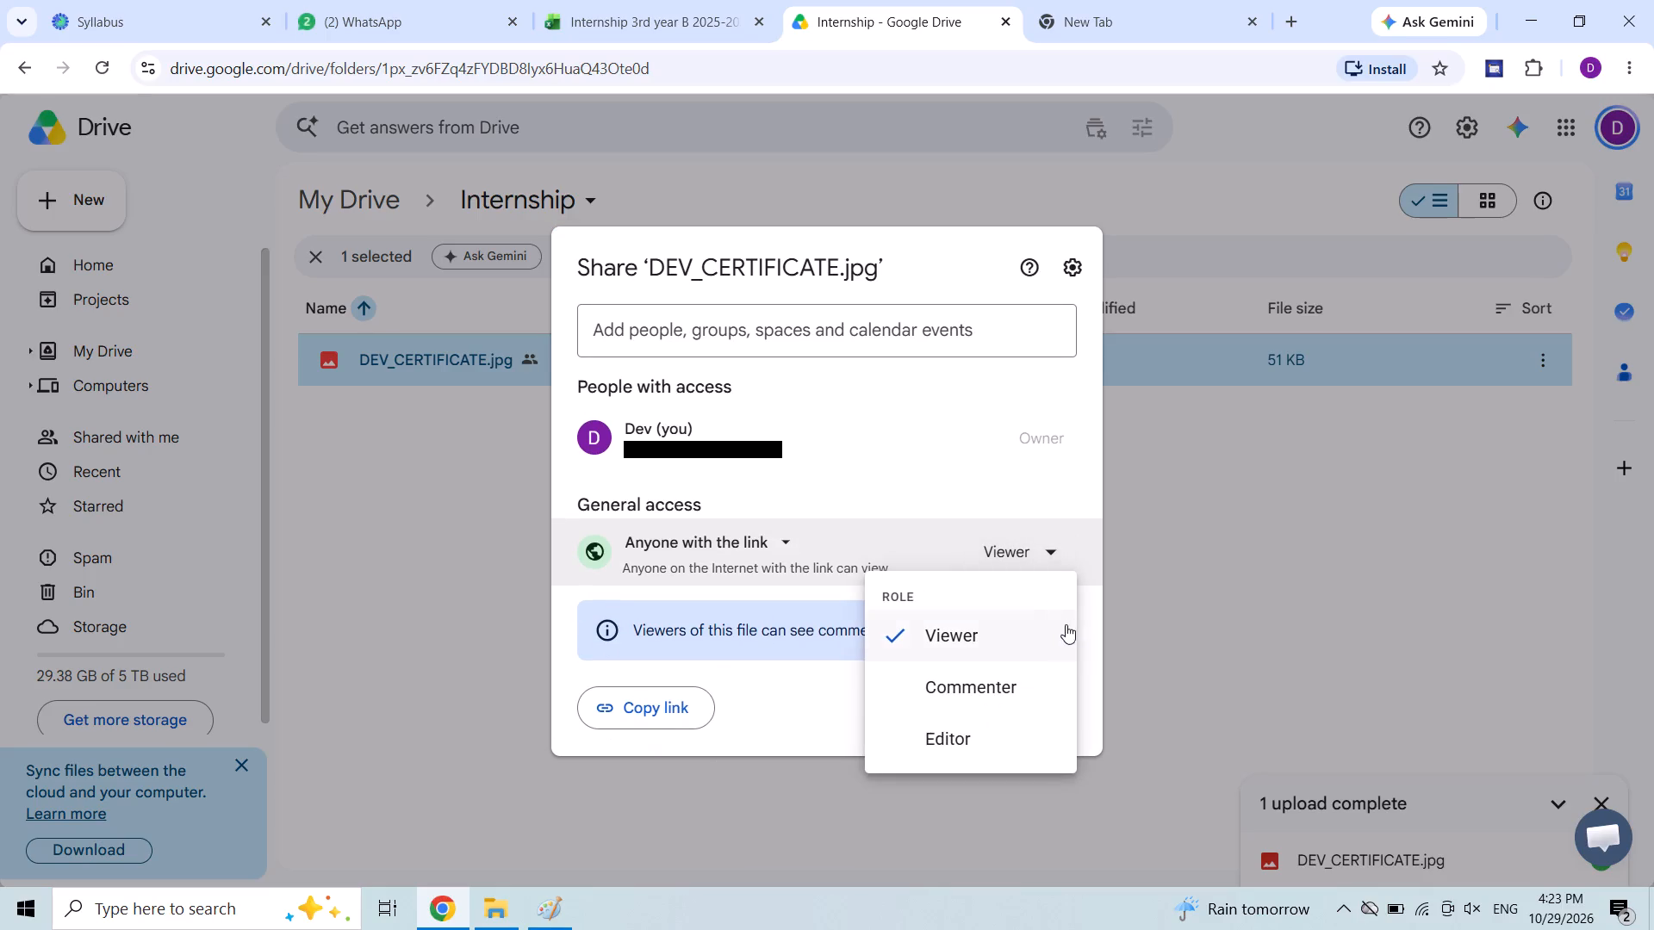
{"action": "left_click", "coordinate": [1085, 634]}
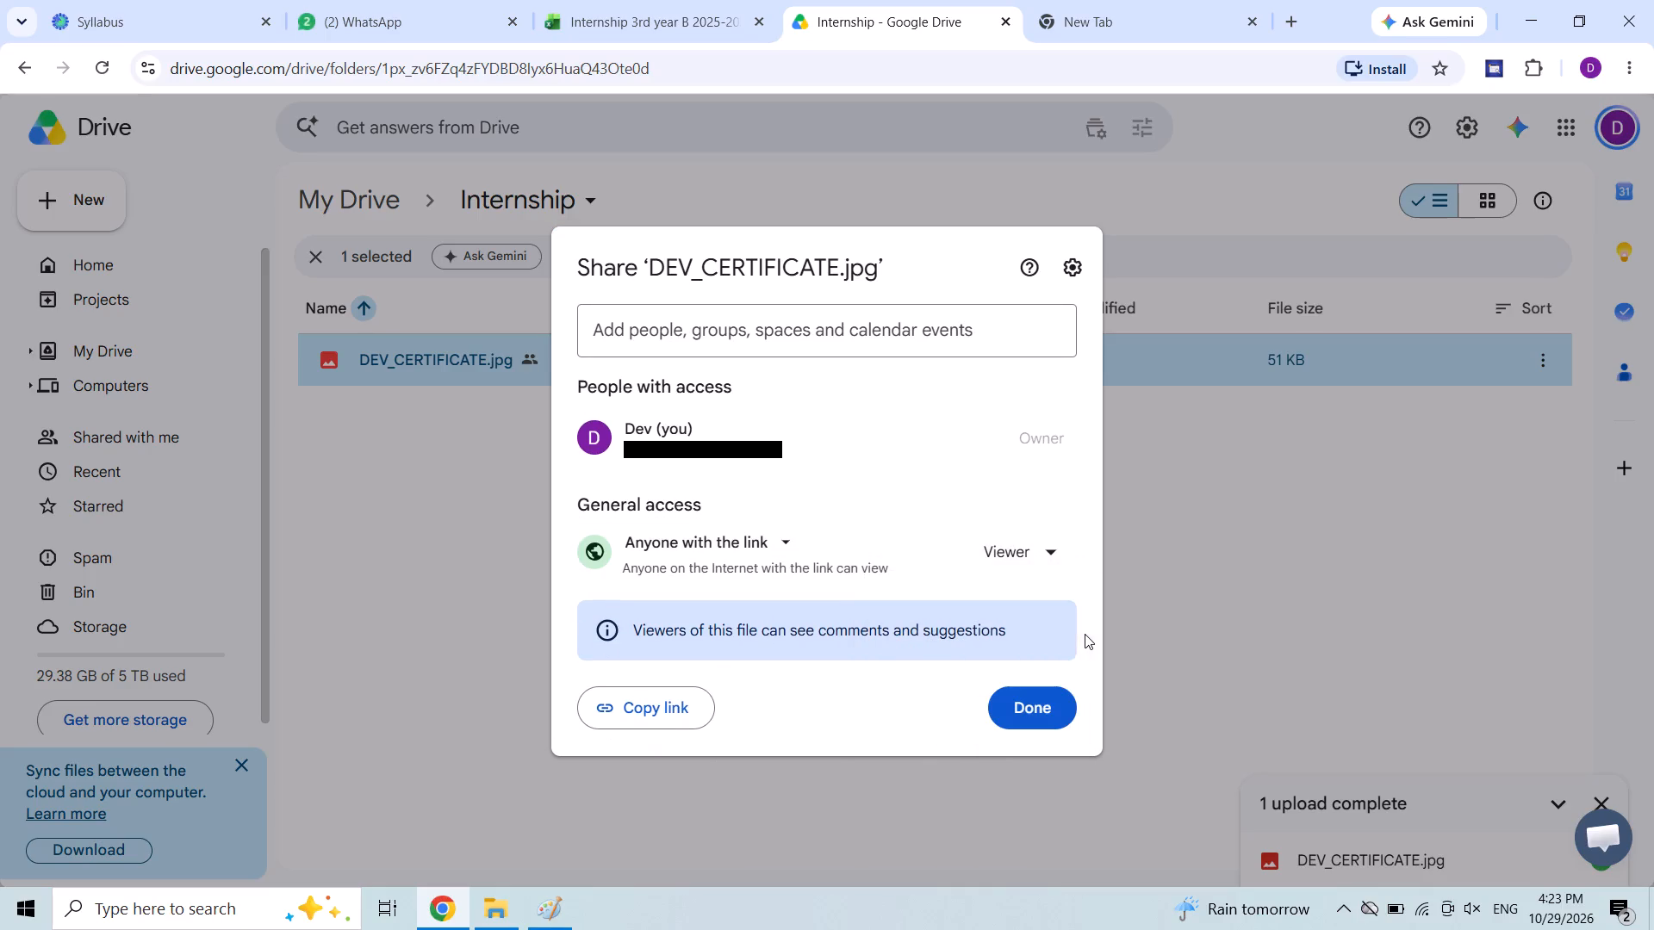
{"action": "left_click", "coordinate": [1036, 703]}
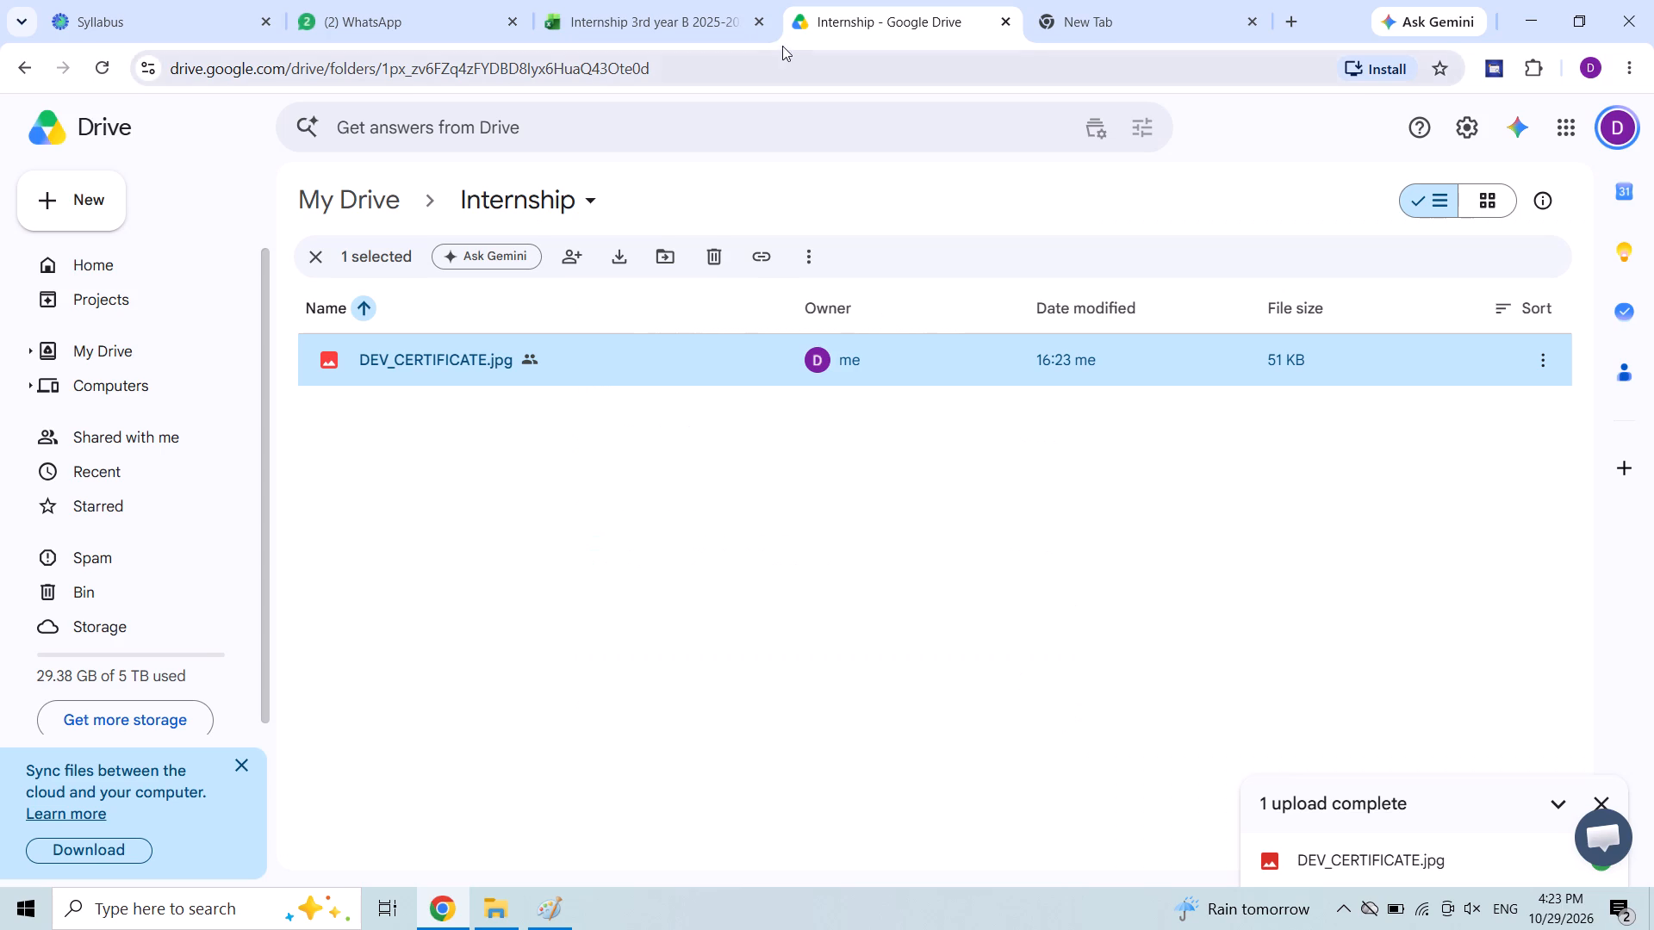
Switch to the internship workbook, try pasting the link into cell L25, and allow the site to access the clipboard.
{"action": "left_click", "coordinate": [706, 0]}
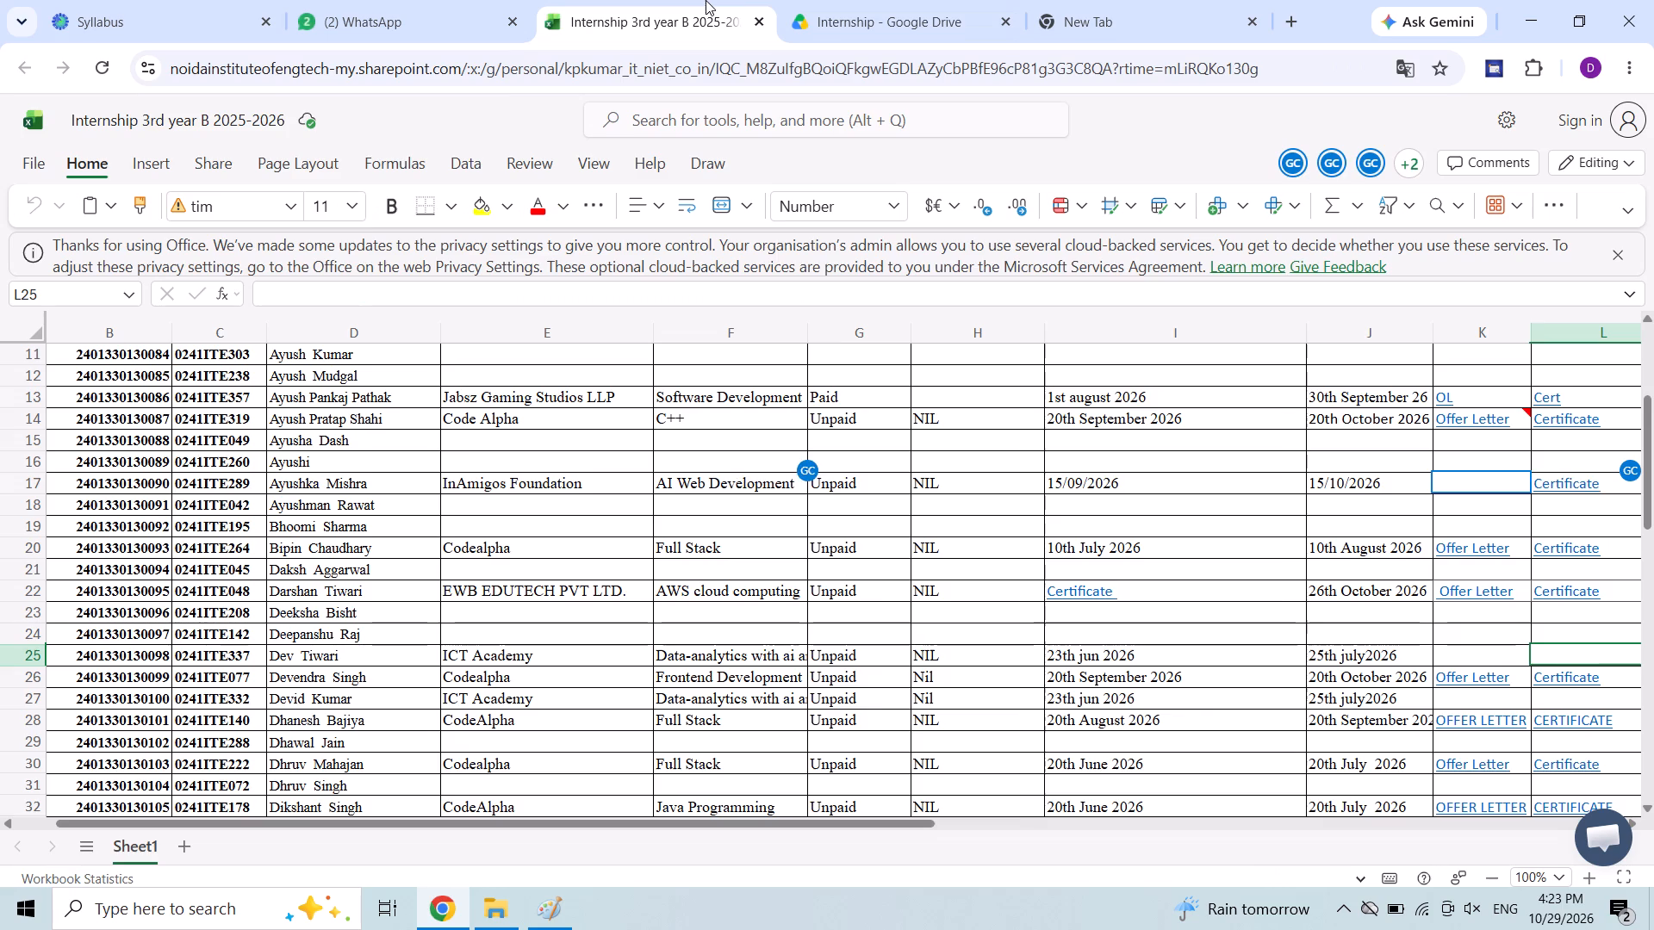
{"action": "left_click", "coordinate": [1567, 655]}
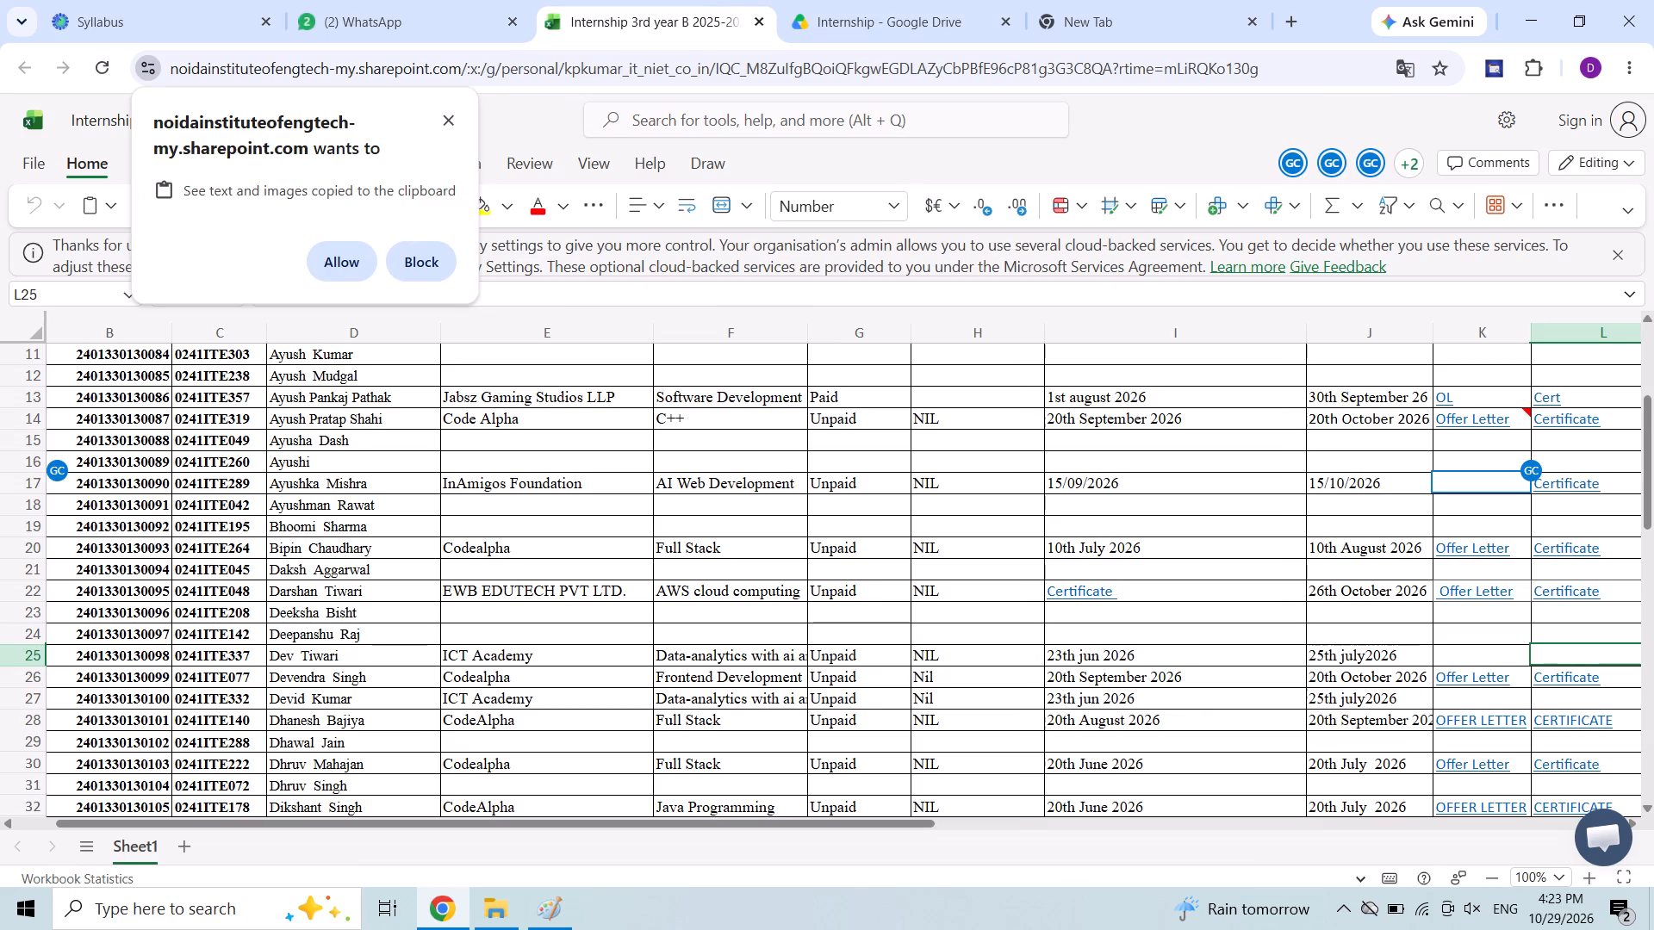
{"action": "key", "text": "ctrl+v"}
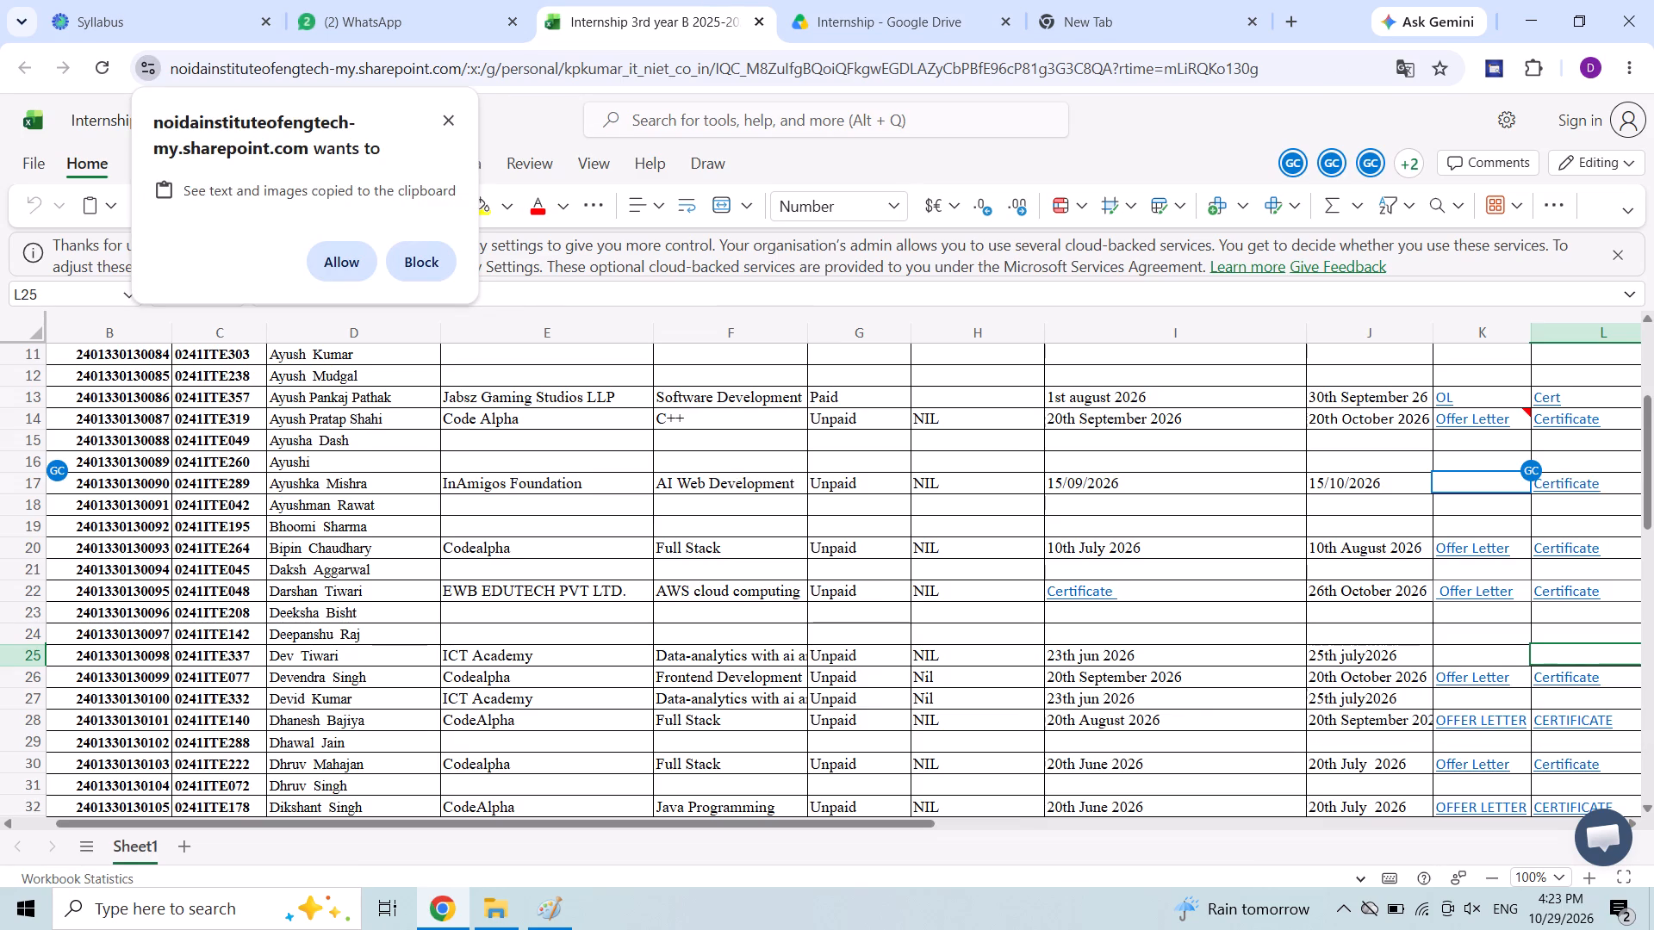
{"action": "double_click", "coordinate": [1567, 655]}
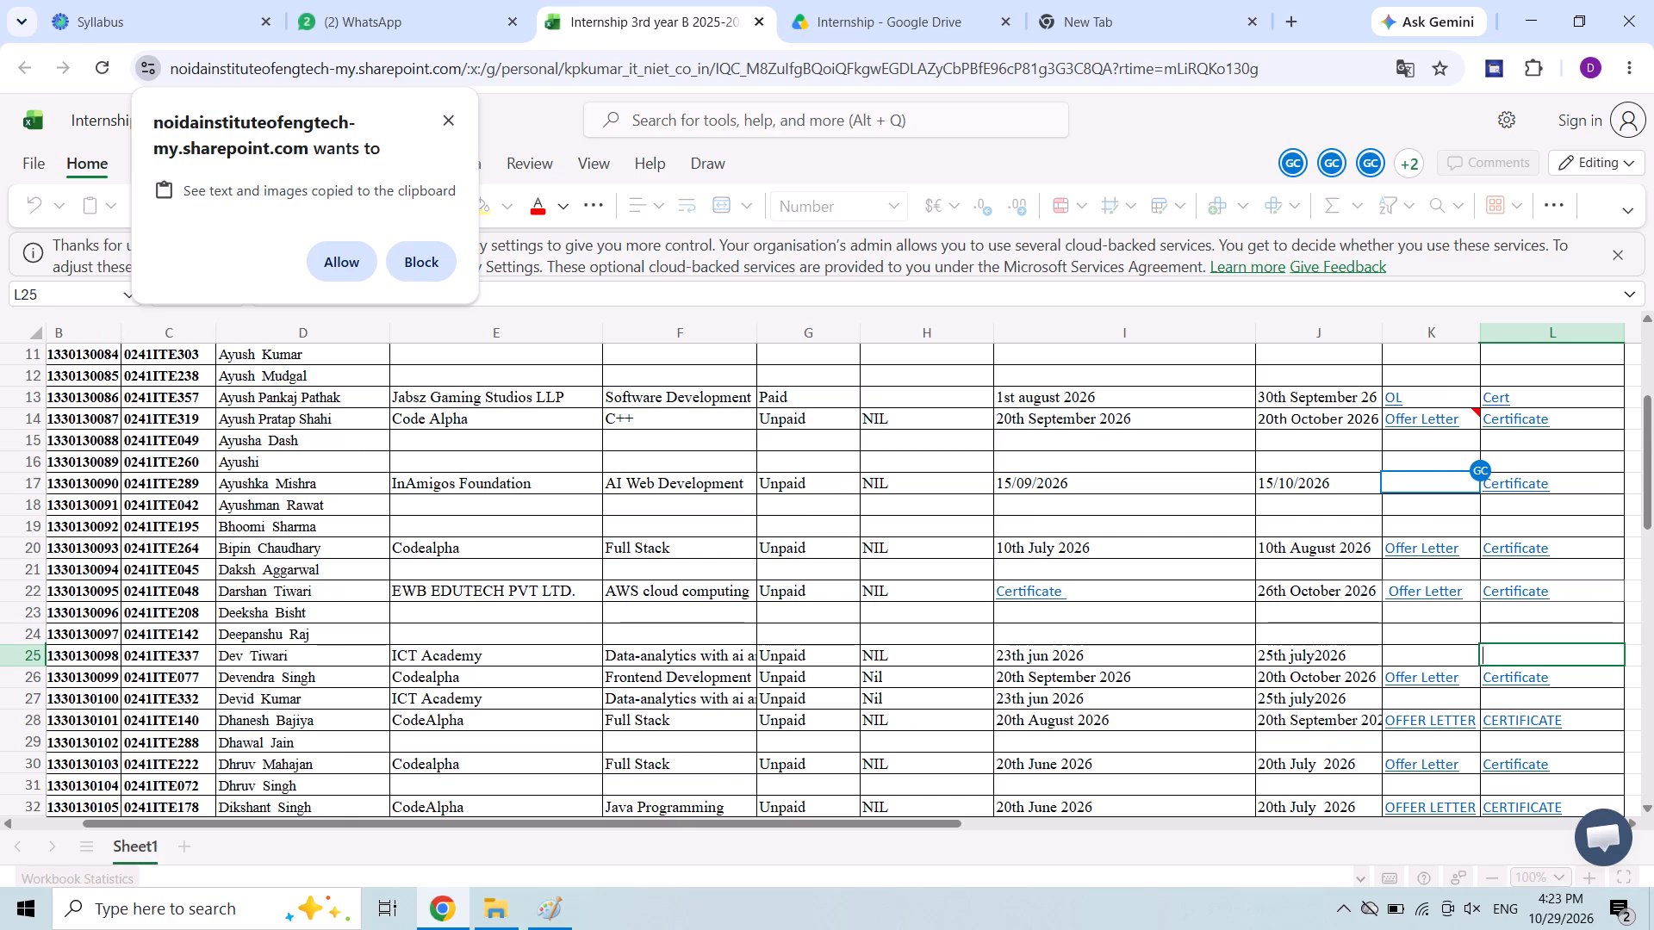
{"action": "left_click", "coordinate": [348, 250]}
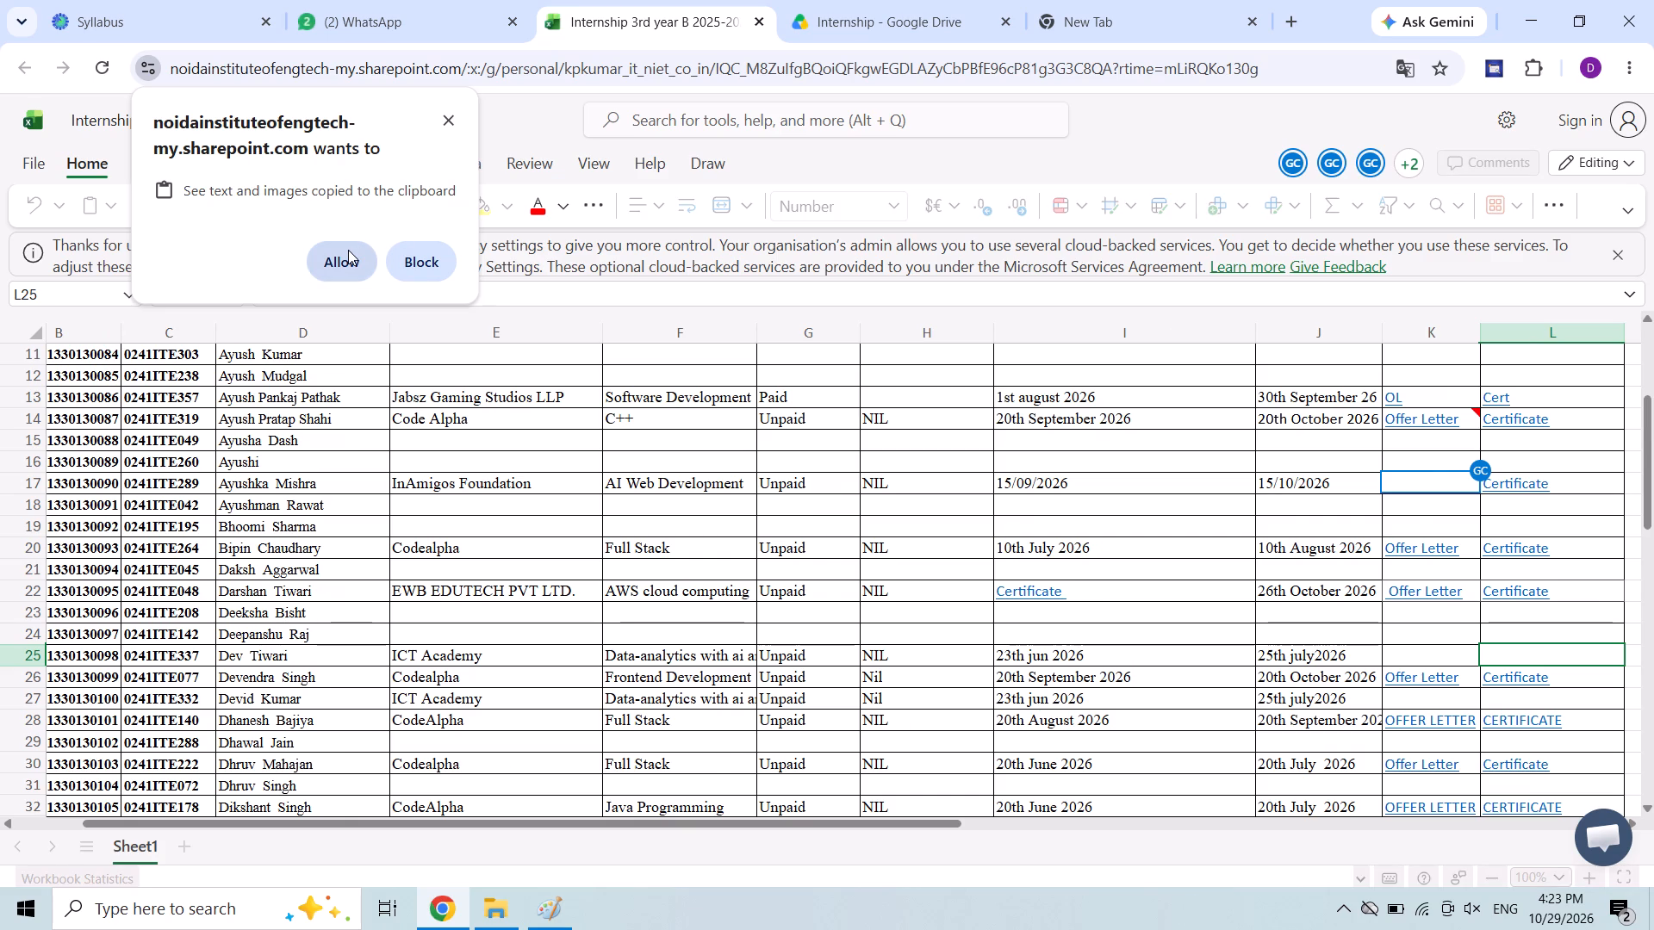
{"action": "left_click", "coordinate": [348, 250]}
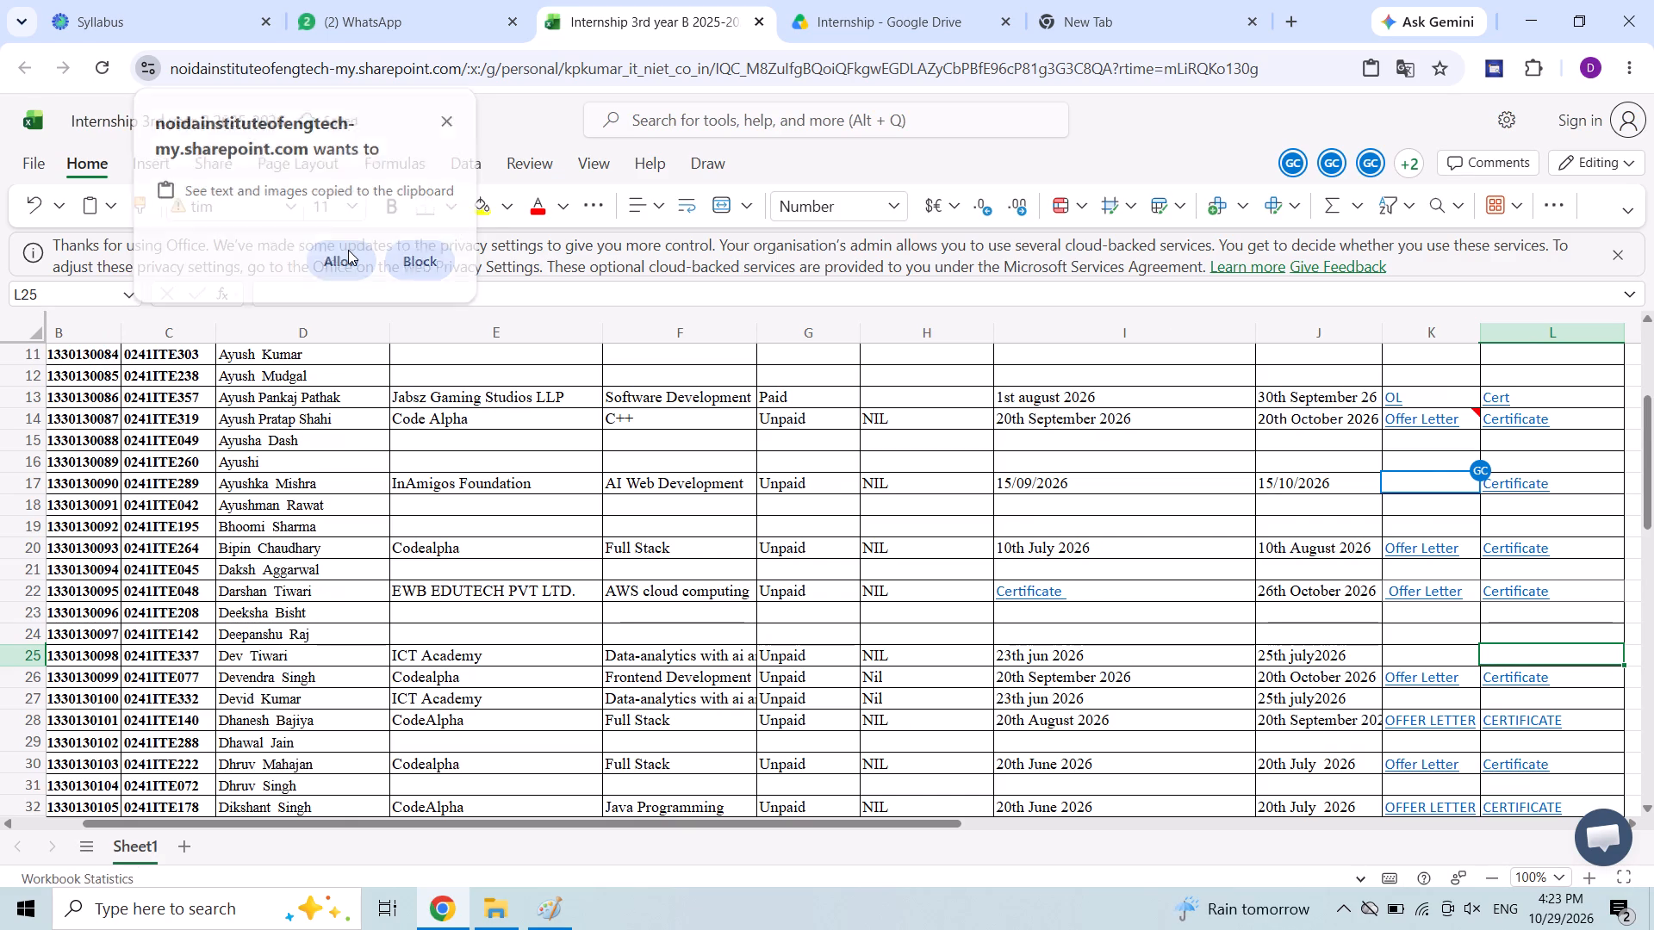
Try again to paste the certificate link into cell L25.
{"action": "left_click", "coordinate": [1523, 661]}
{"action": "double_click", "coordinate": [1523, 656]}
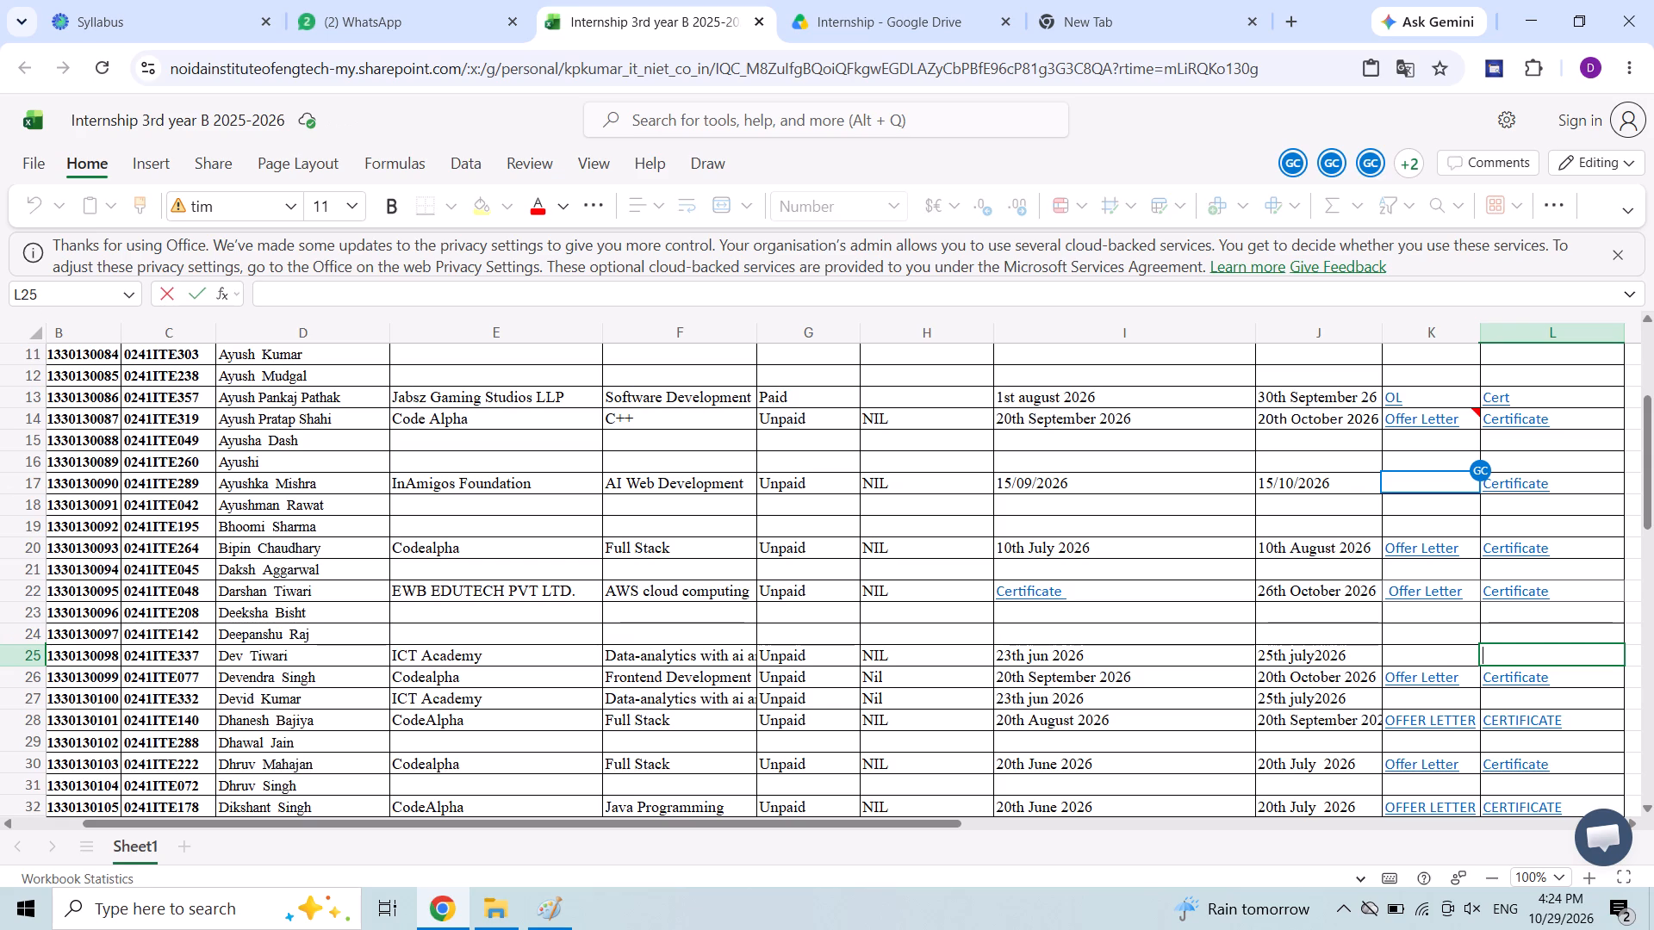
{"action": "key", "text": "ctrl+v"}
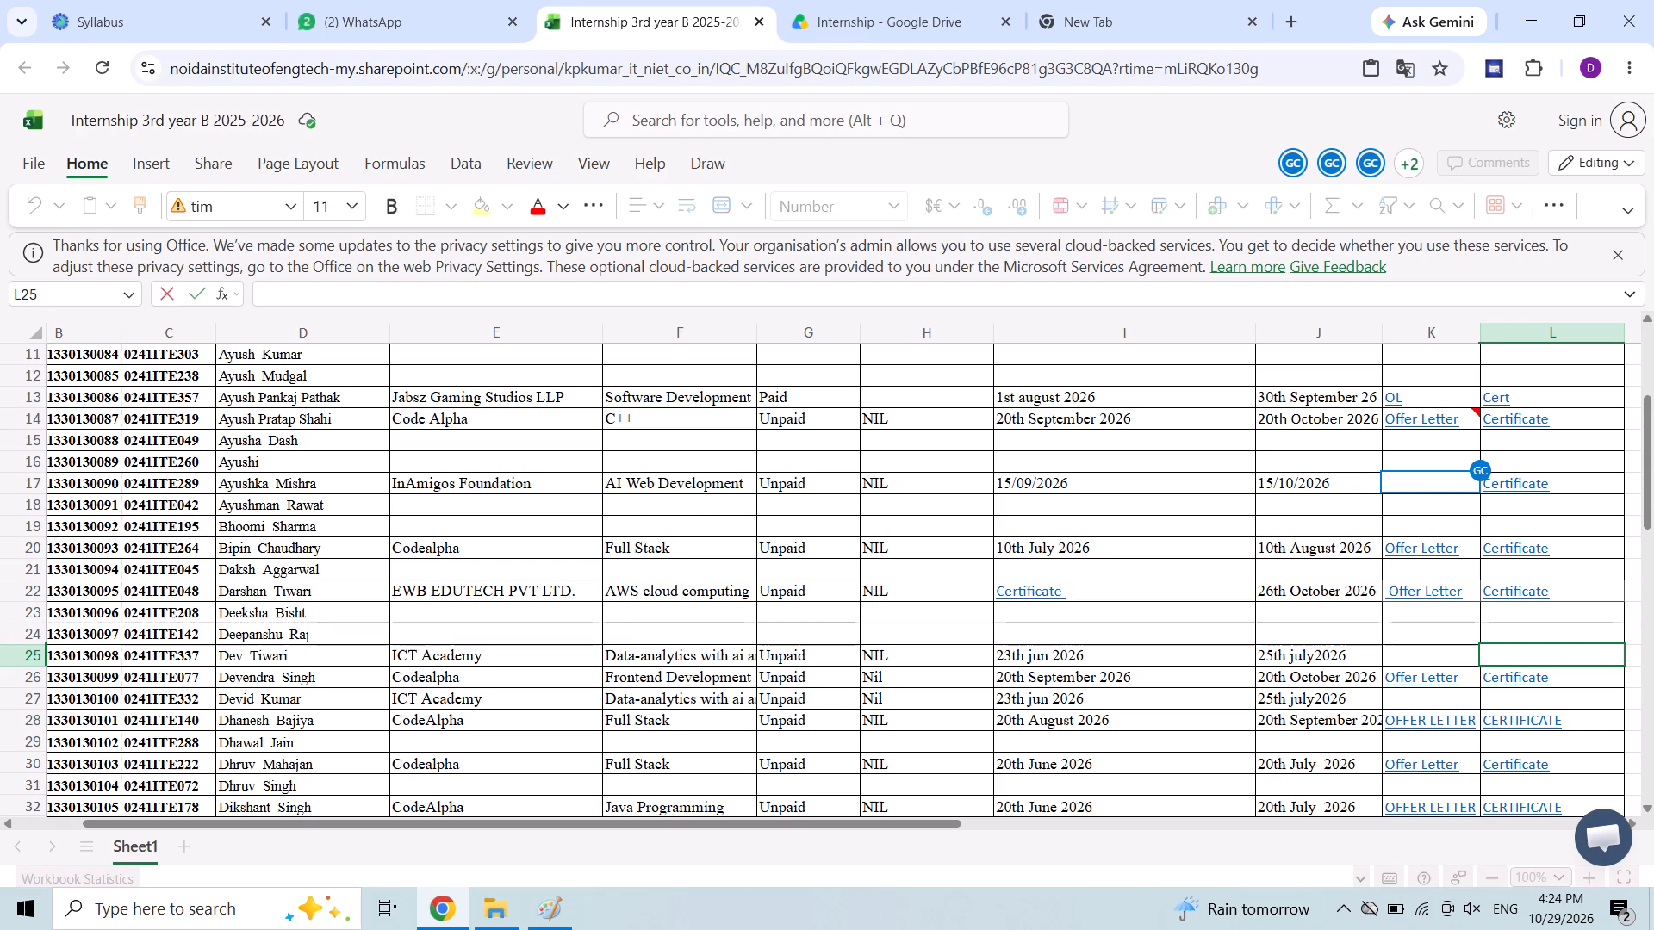
Return to the Internship folder in Google Drive and copy the sharing link of DEV_CERTIFICATE.jpg again.
{"action": "left_click", "coordinate": [919, 0]}
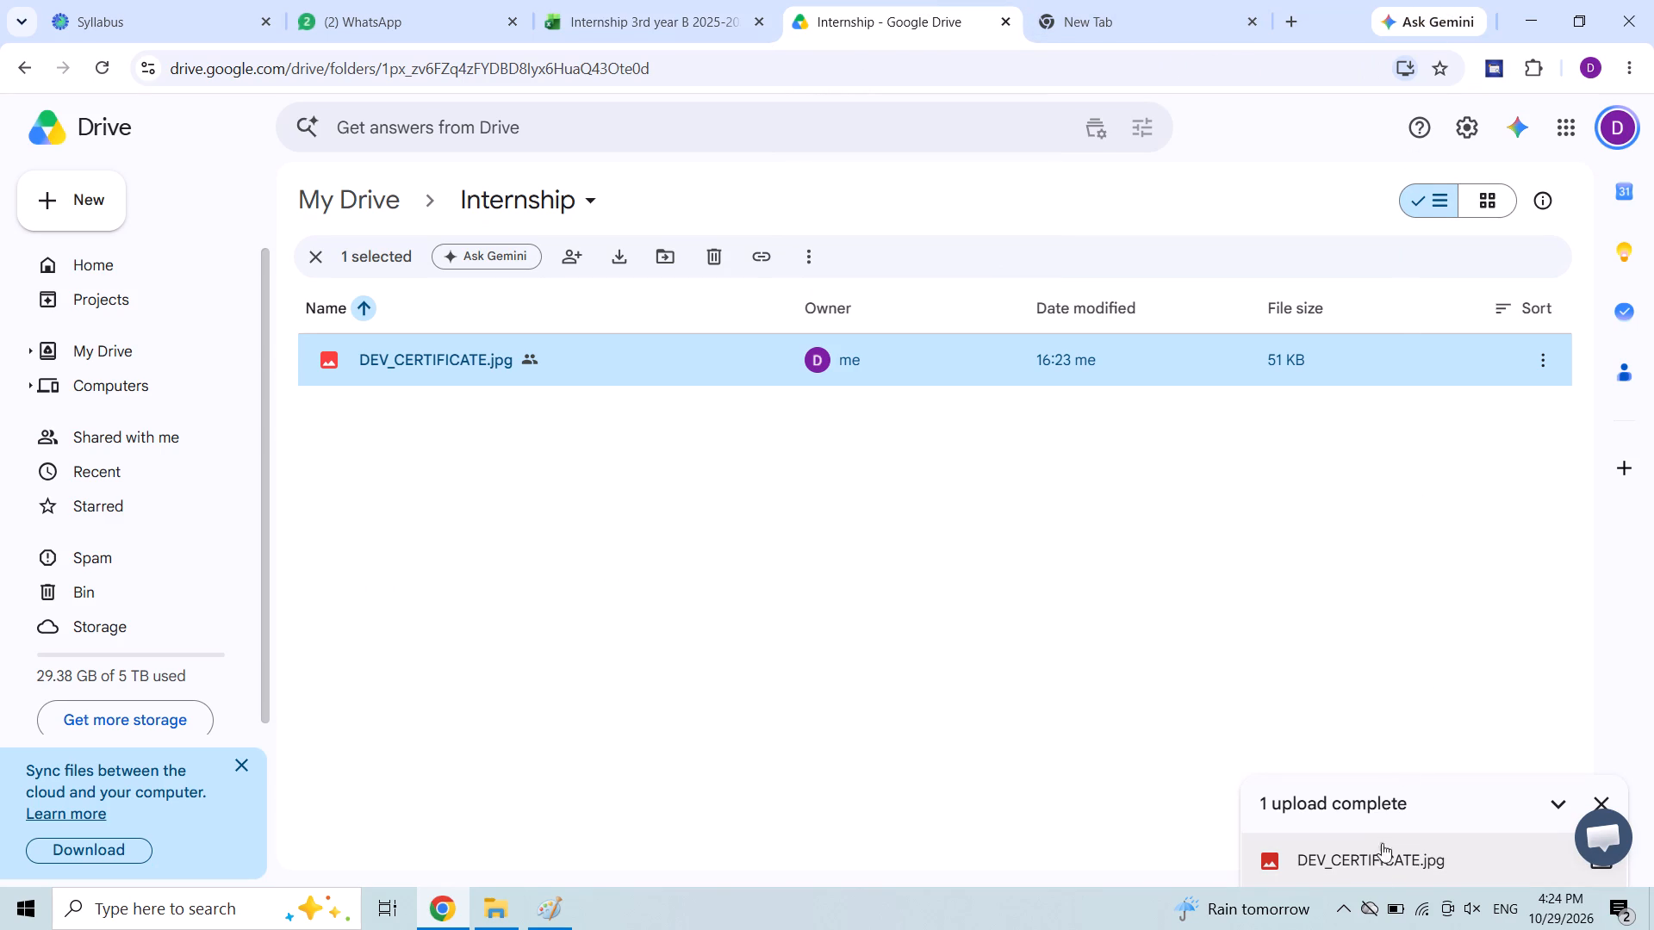
{"action": "left_click", "coordinate": [1550, 375]}
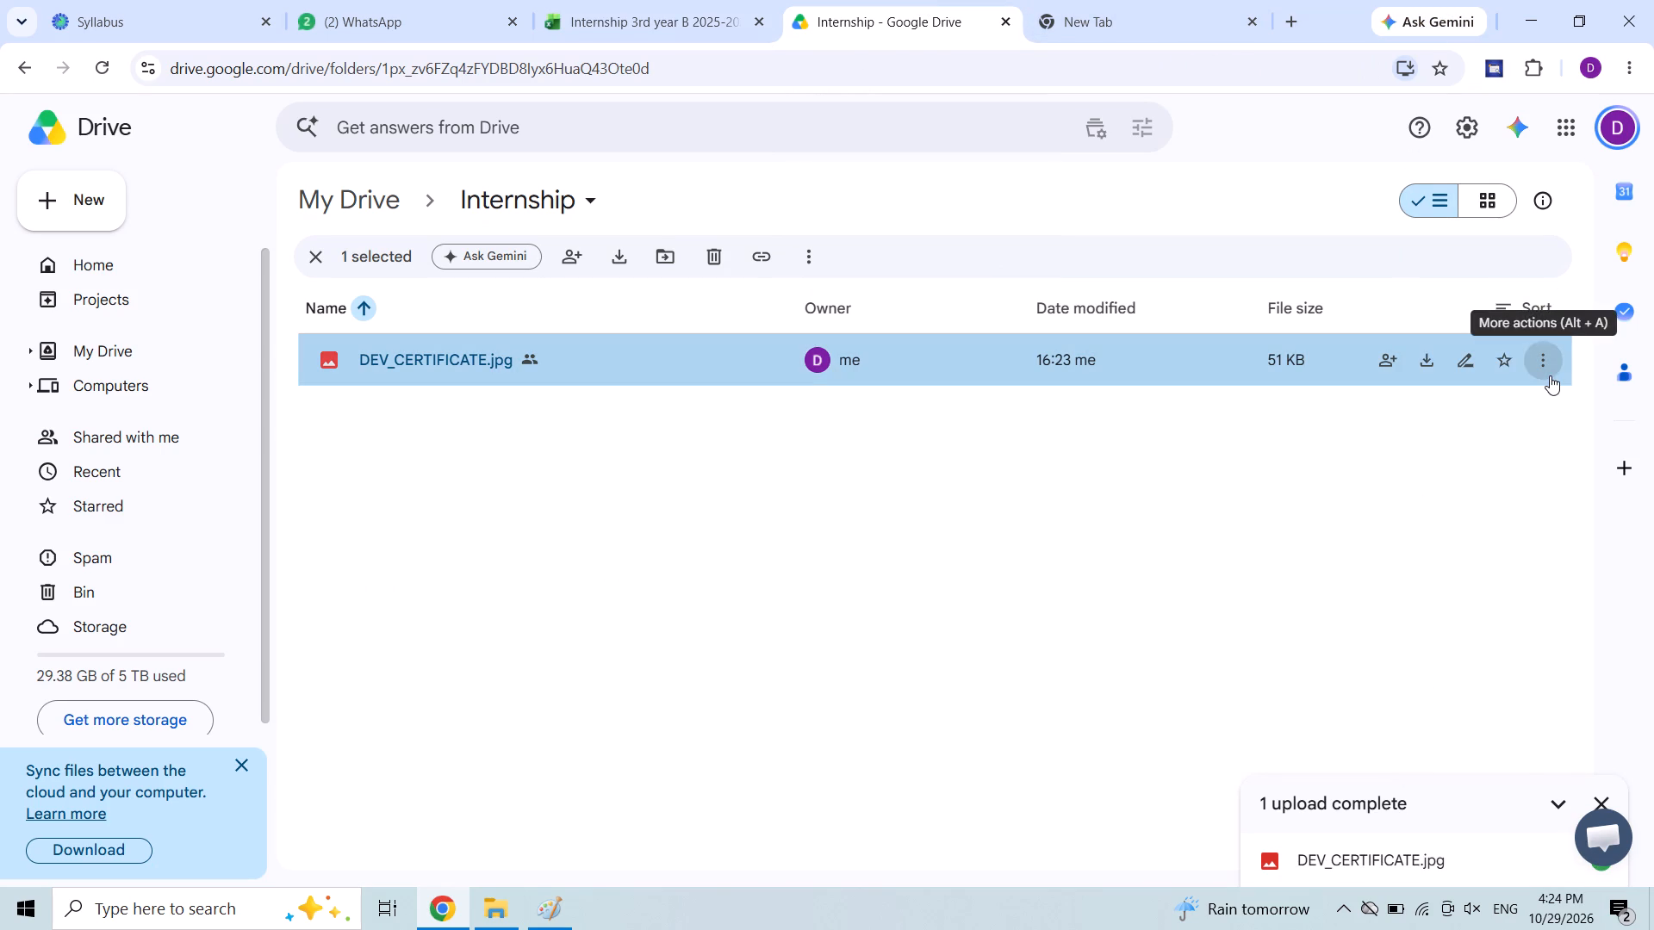
{"action": "left_click", "coordinate": [1334, 633]}
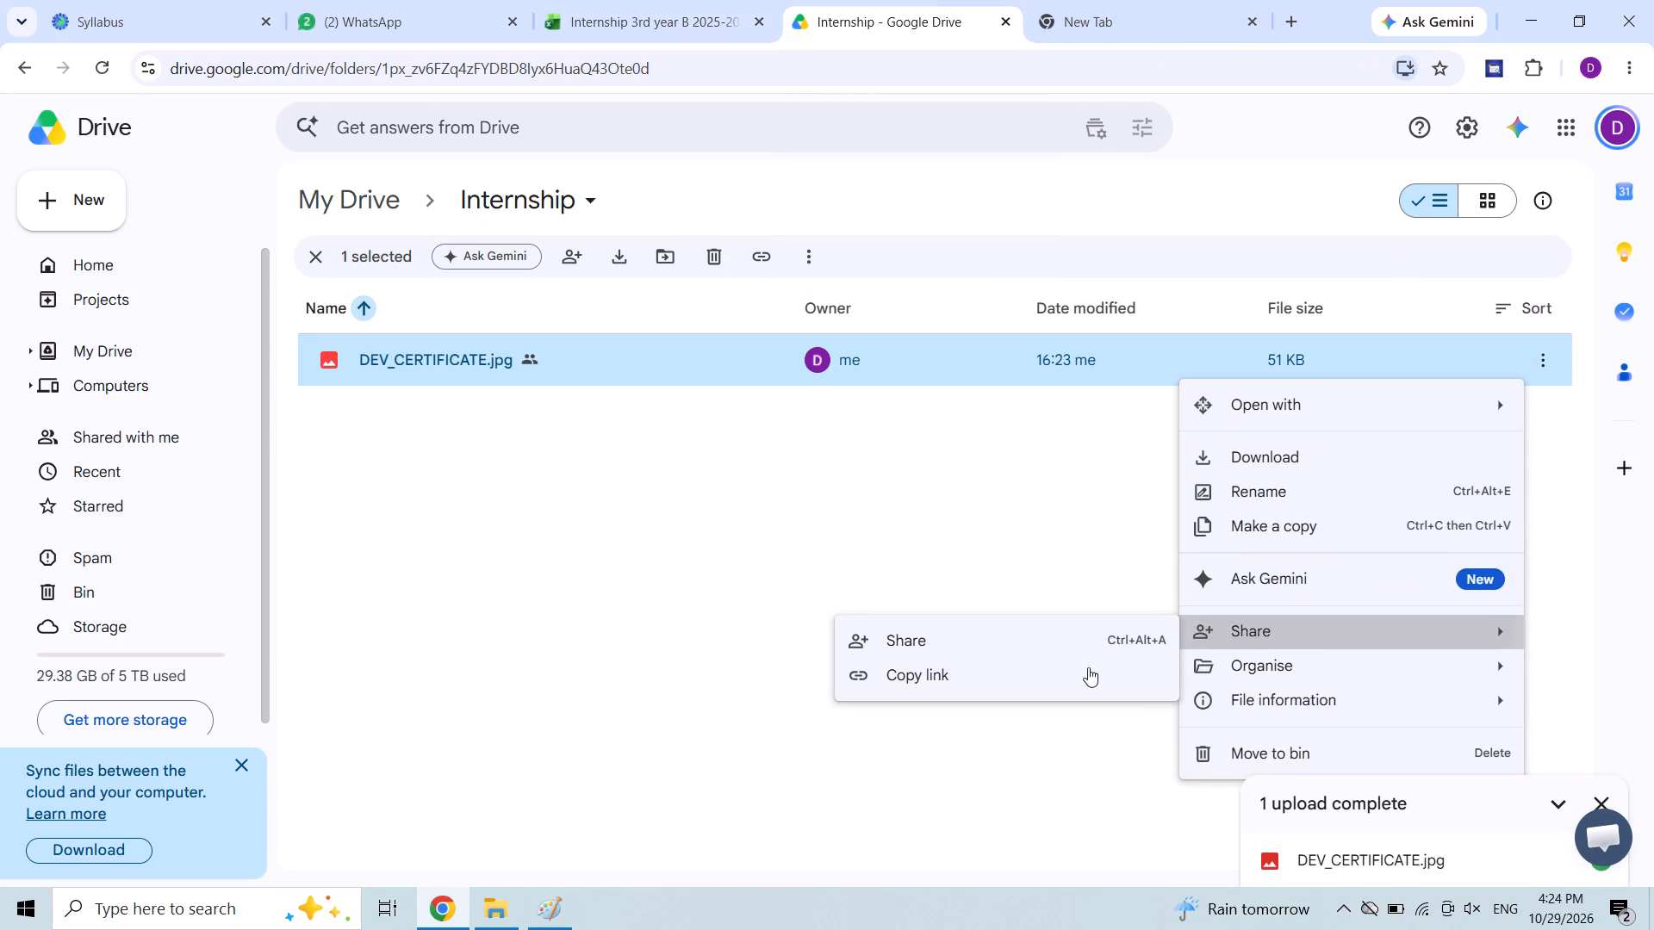
{"action": "left_click", "coordinate": [933, 678]}
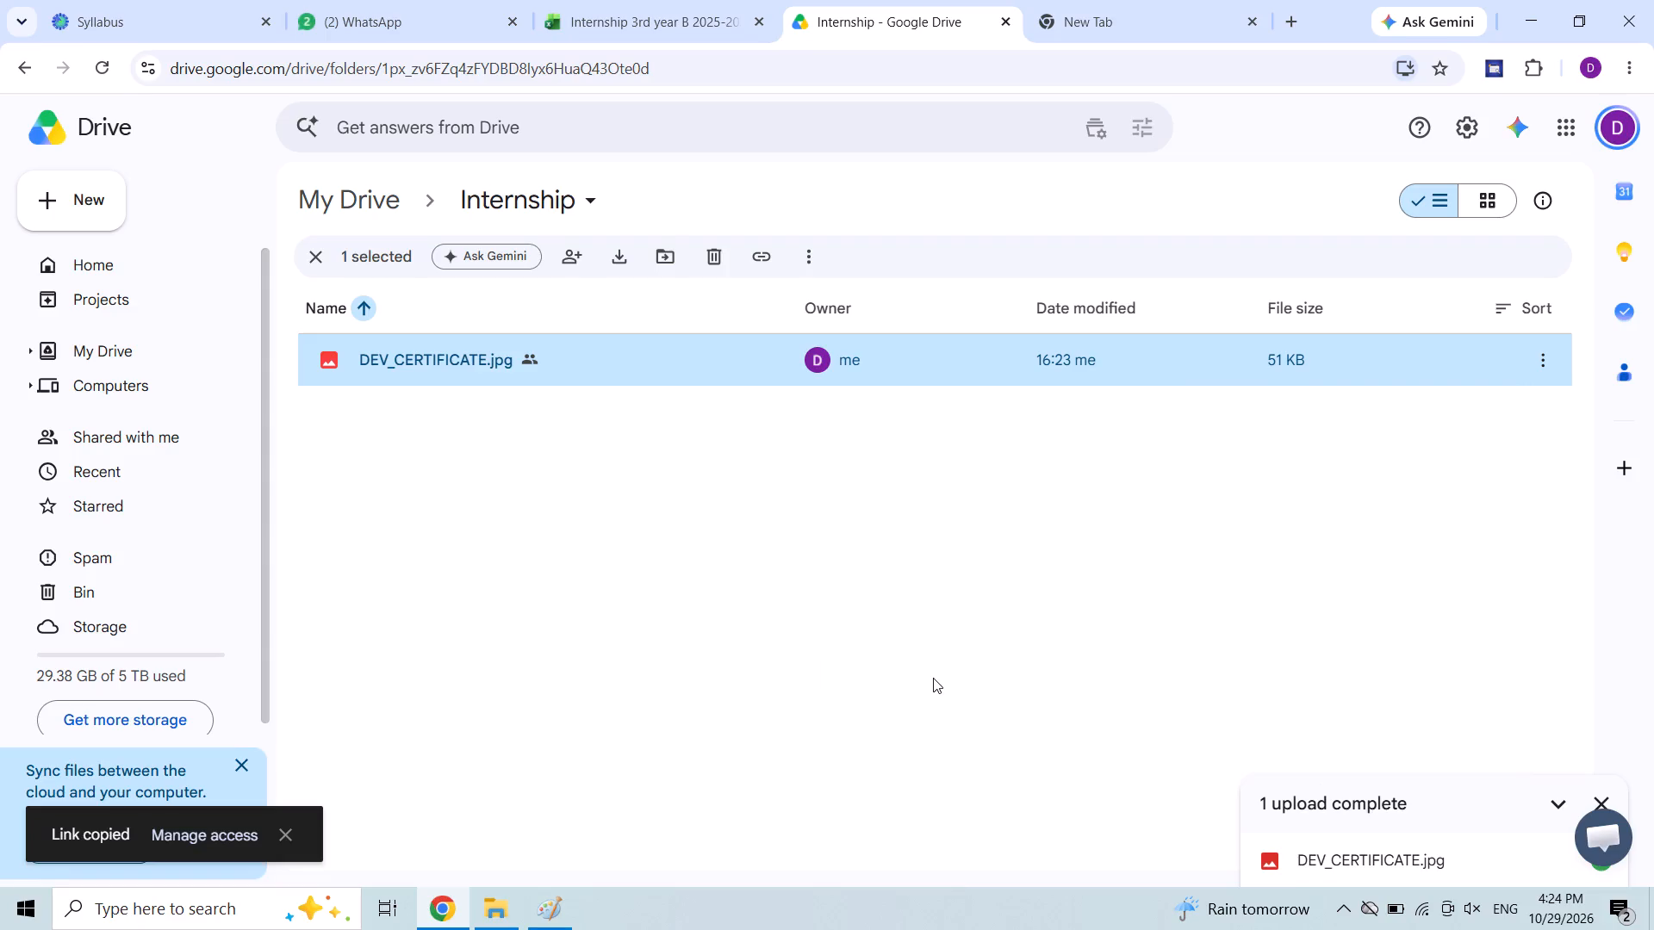
{"action": "left_click", "coordinate": [169, 826]}
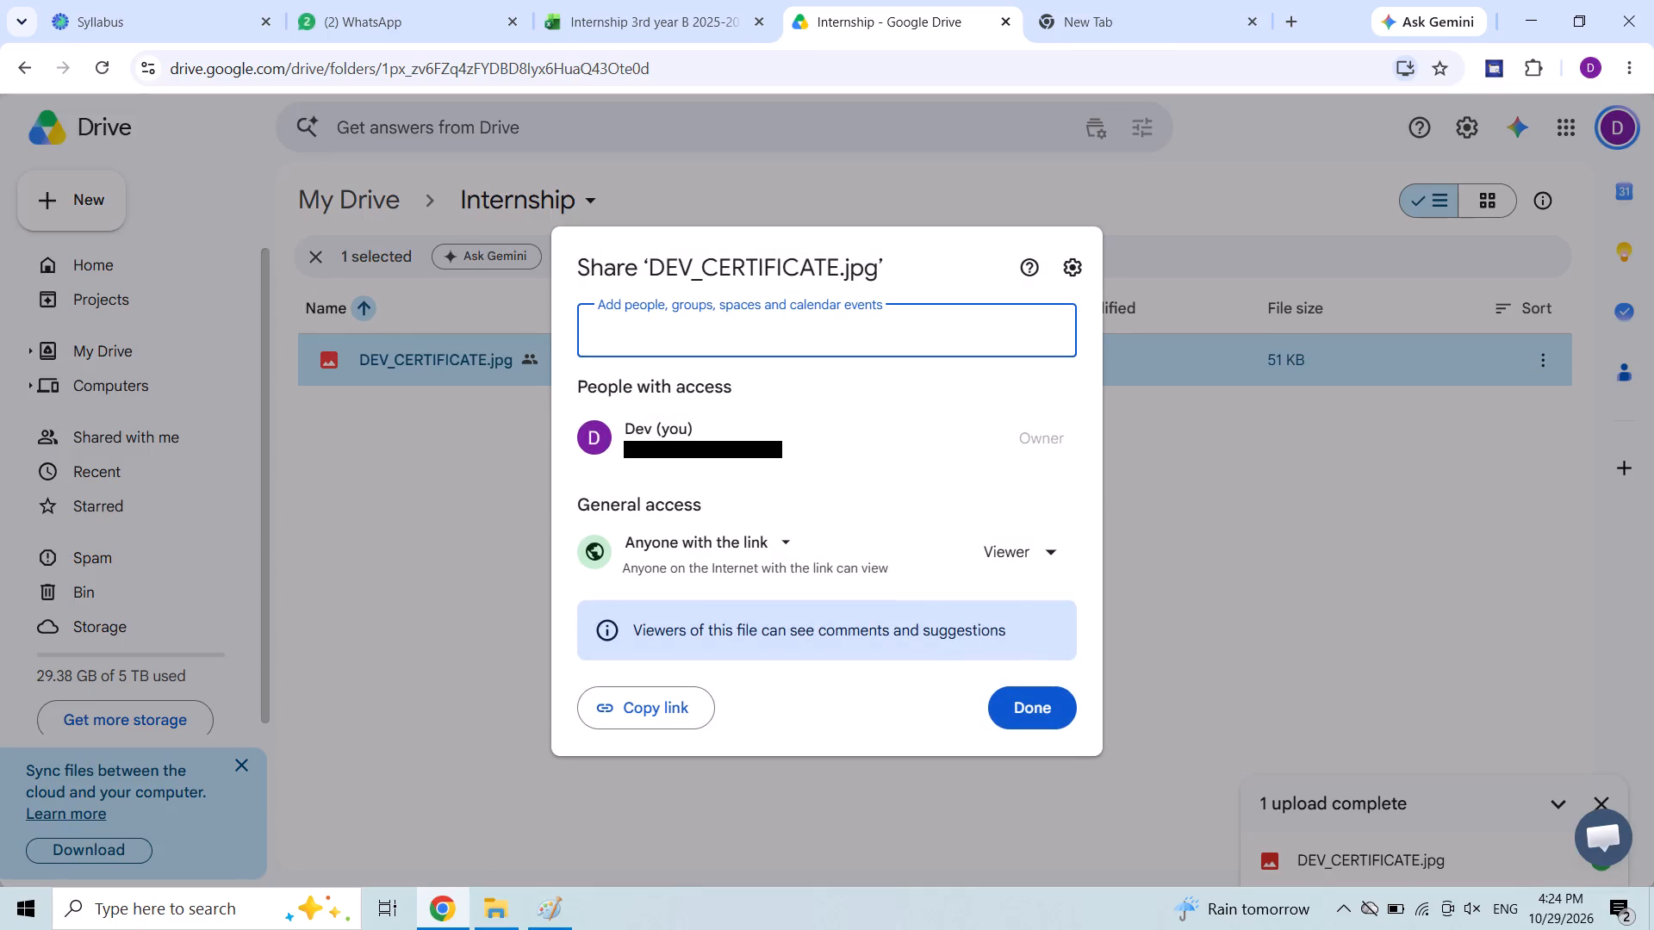
{"action": "left_click", "coordinate": [666, 700]}
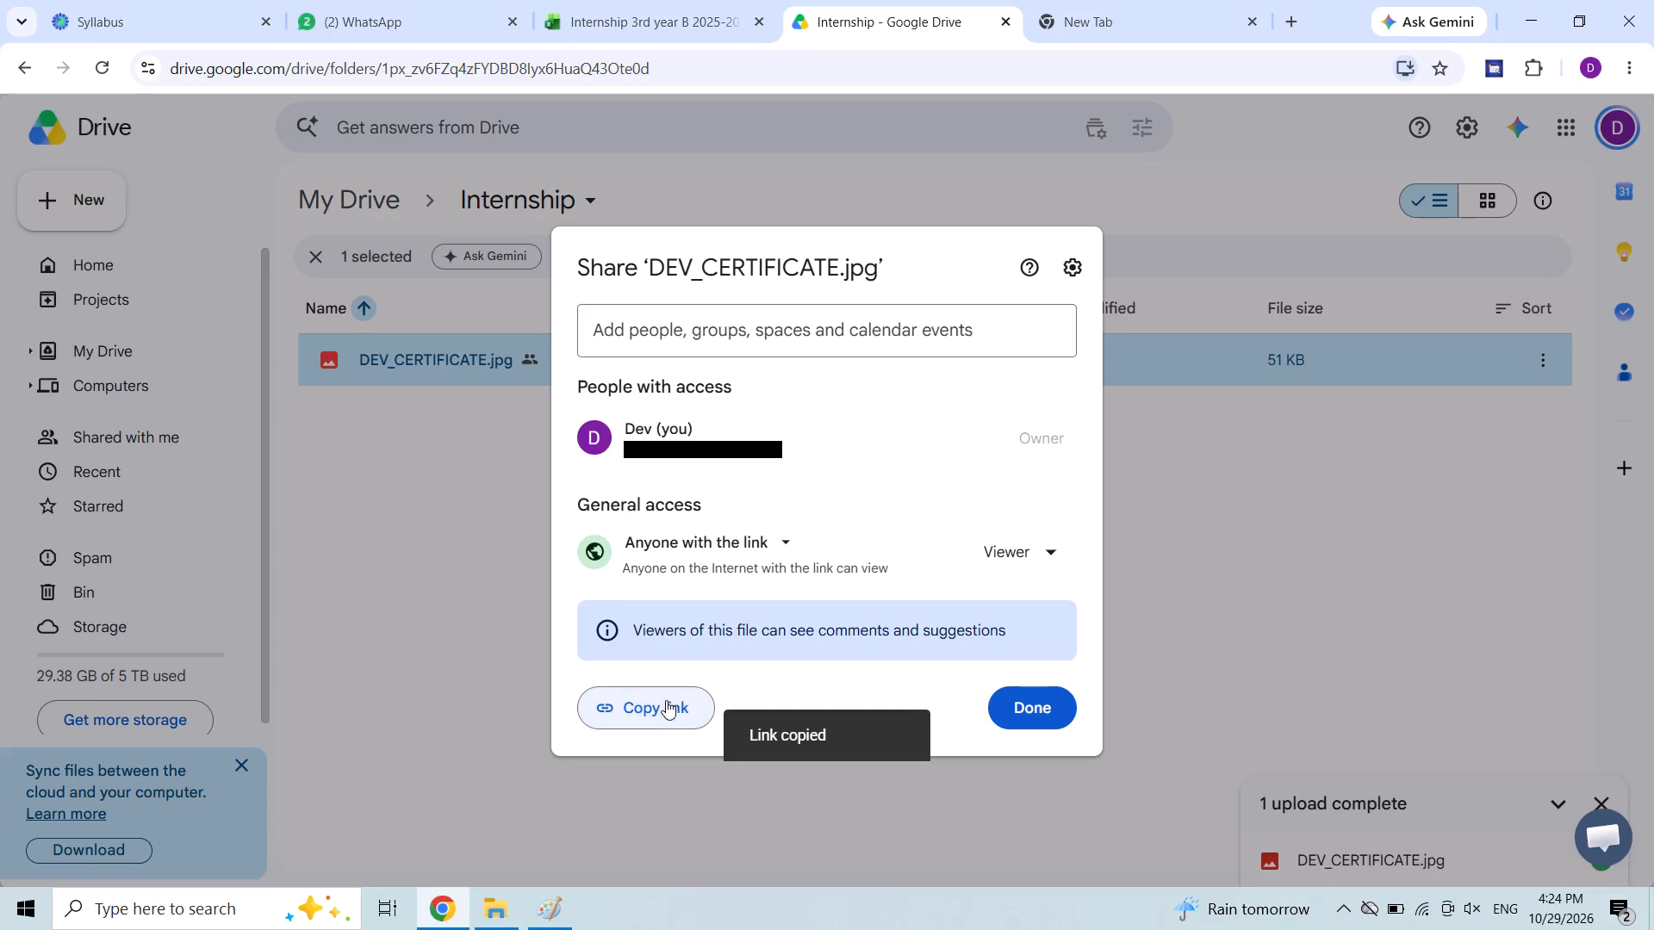
{"action": "left_click", "coordinate": [1036, 704]}
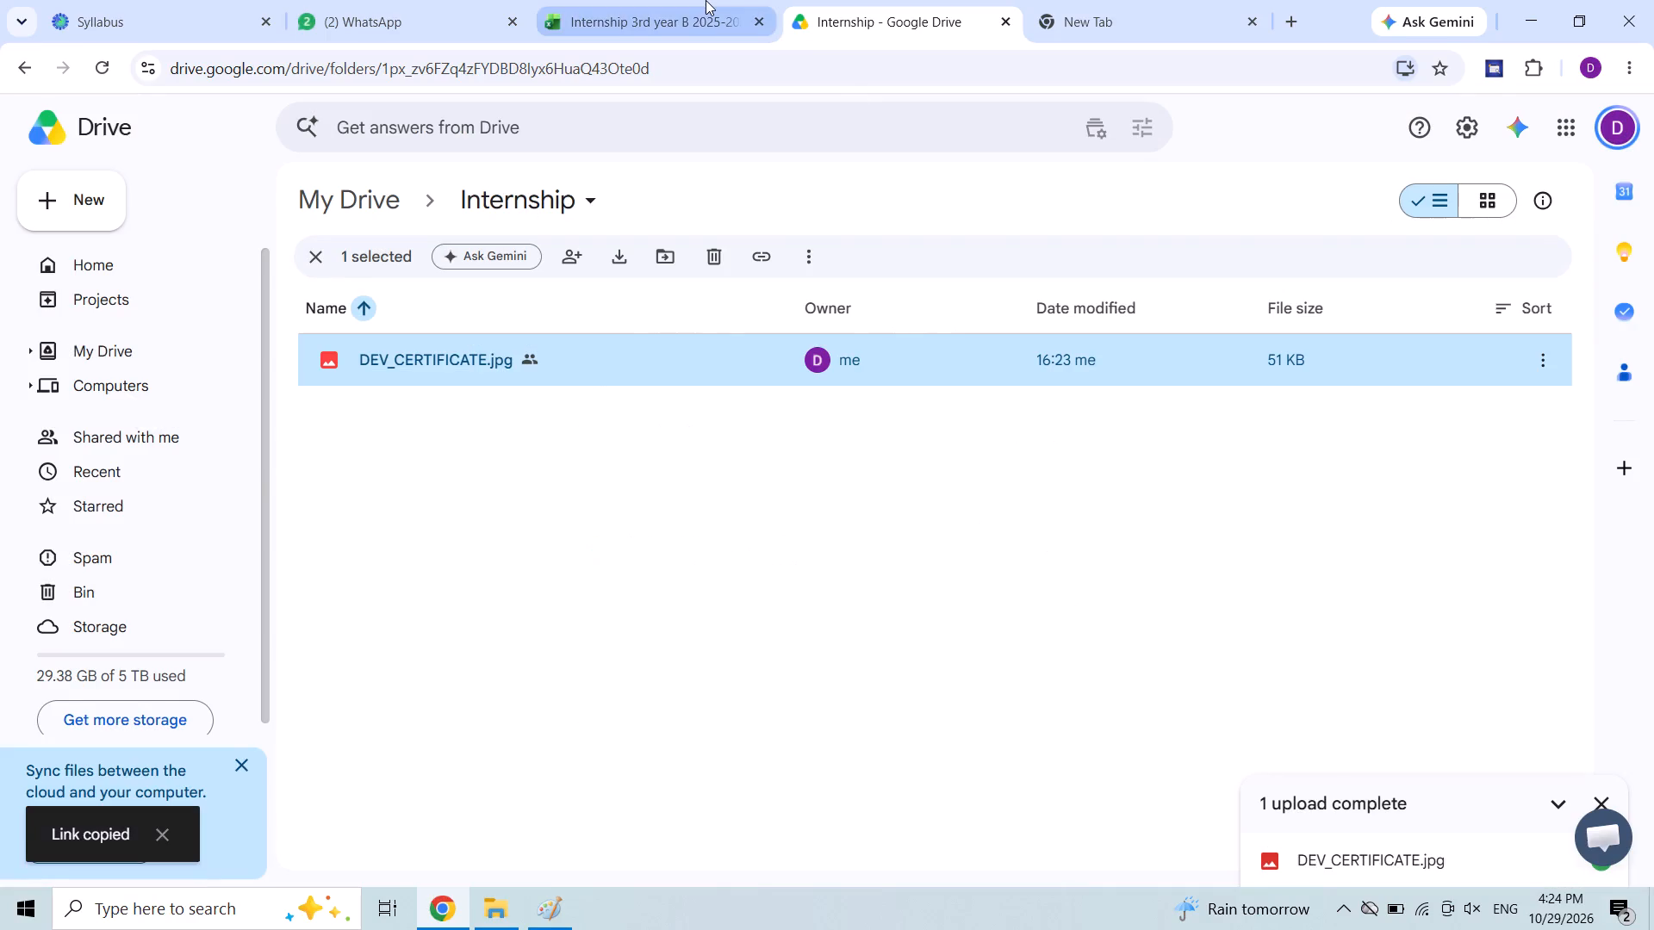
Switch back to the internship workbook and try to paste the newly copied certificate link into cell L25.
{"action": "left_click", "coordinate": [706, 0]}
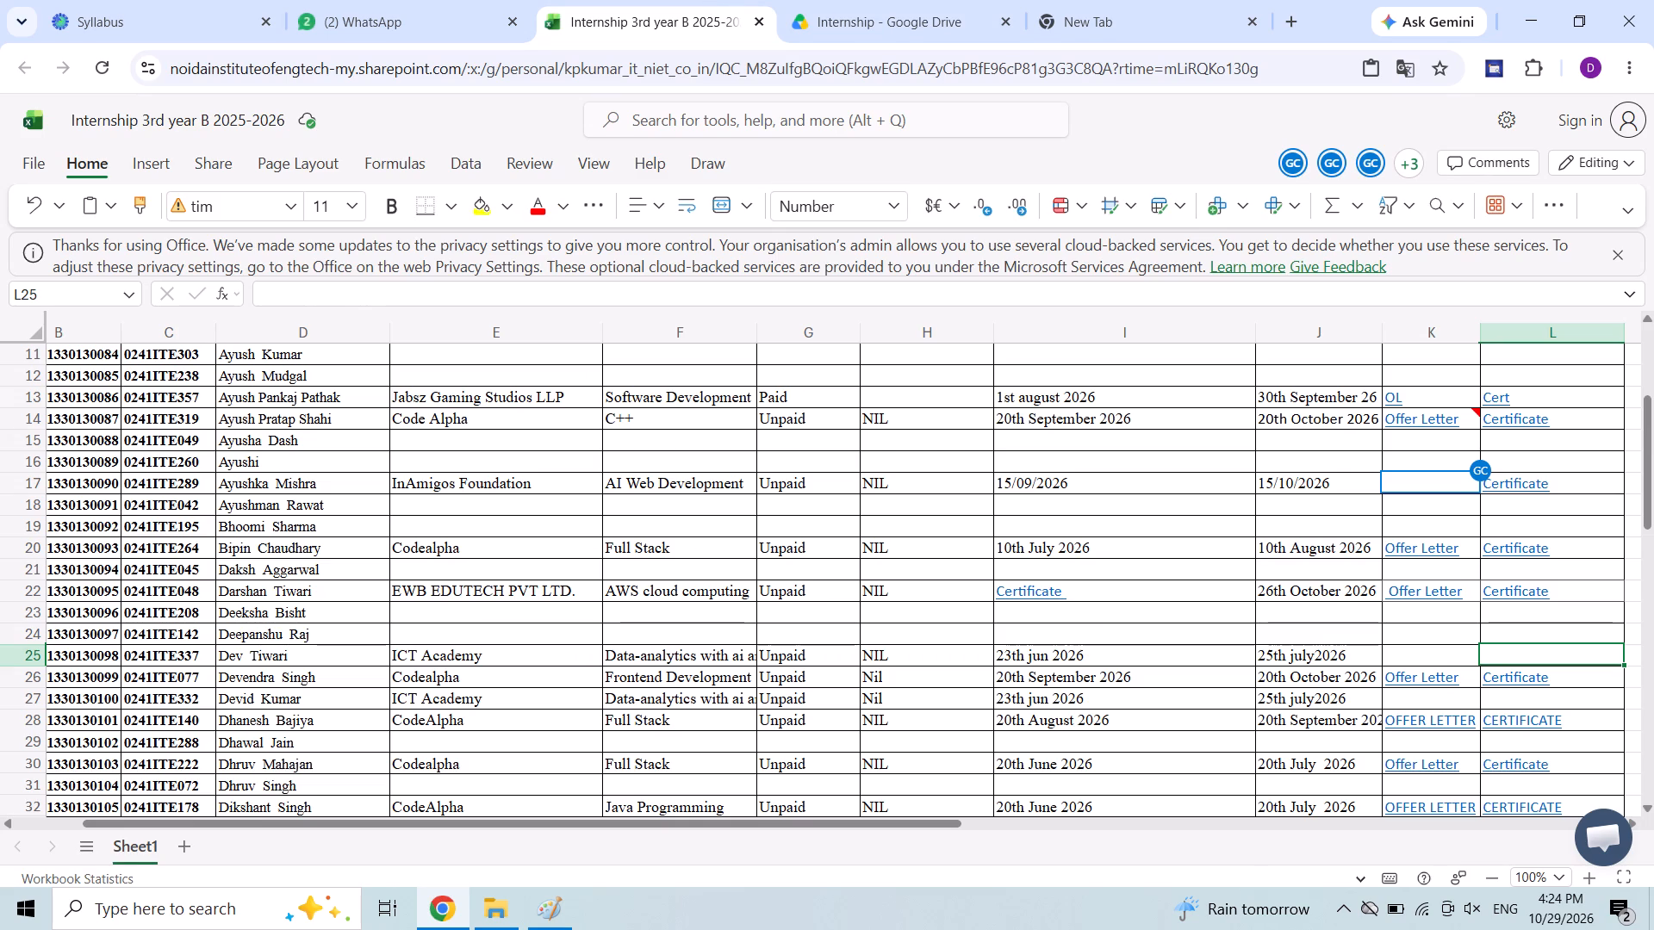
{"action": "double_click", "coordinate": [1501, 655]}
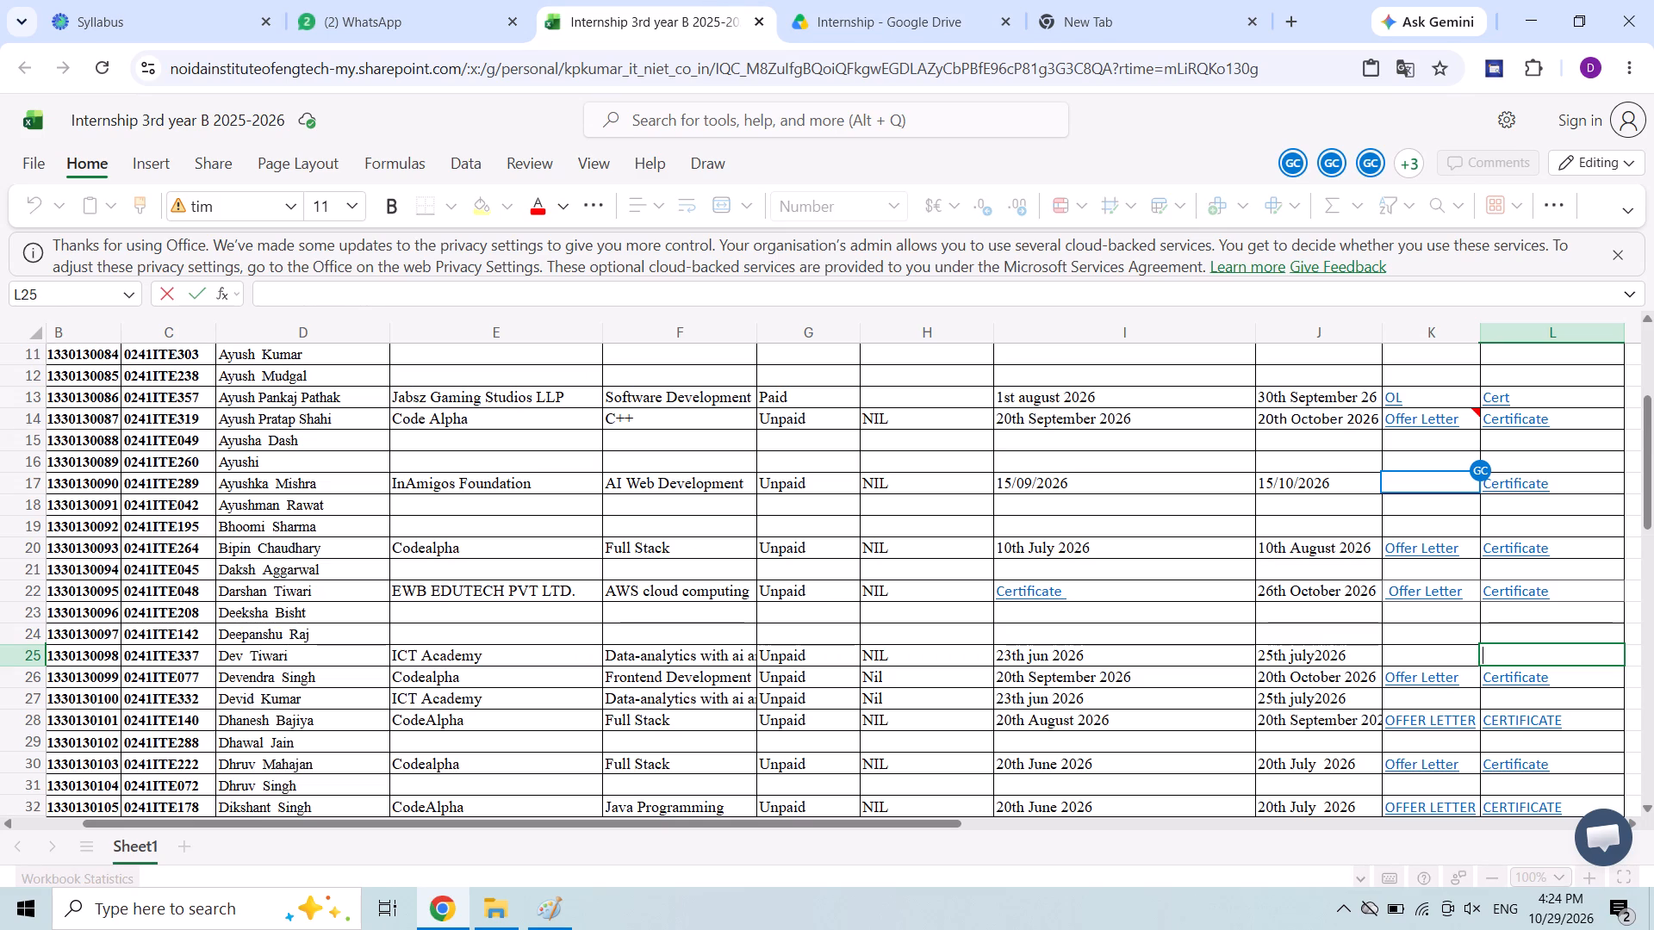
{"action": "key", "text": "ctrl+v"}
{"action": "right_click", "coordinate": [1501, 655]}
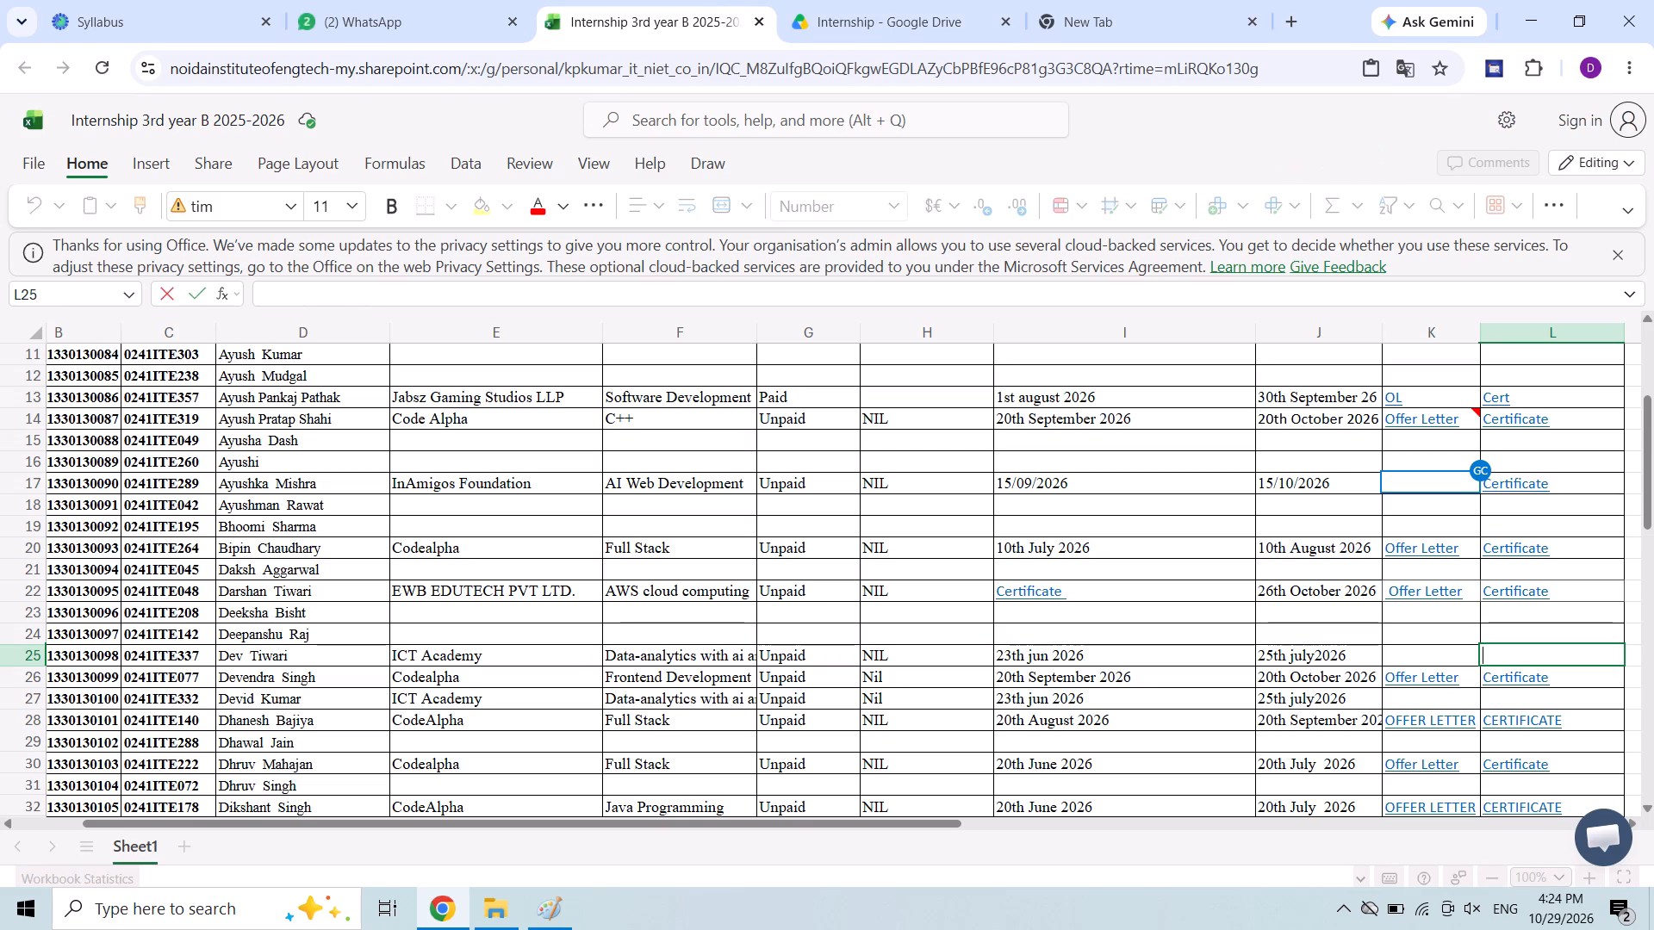
Open the copied certificate link in the empty browser tab to check that it works.
{"action": "left_click", "coordinate": [1147, 0]}
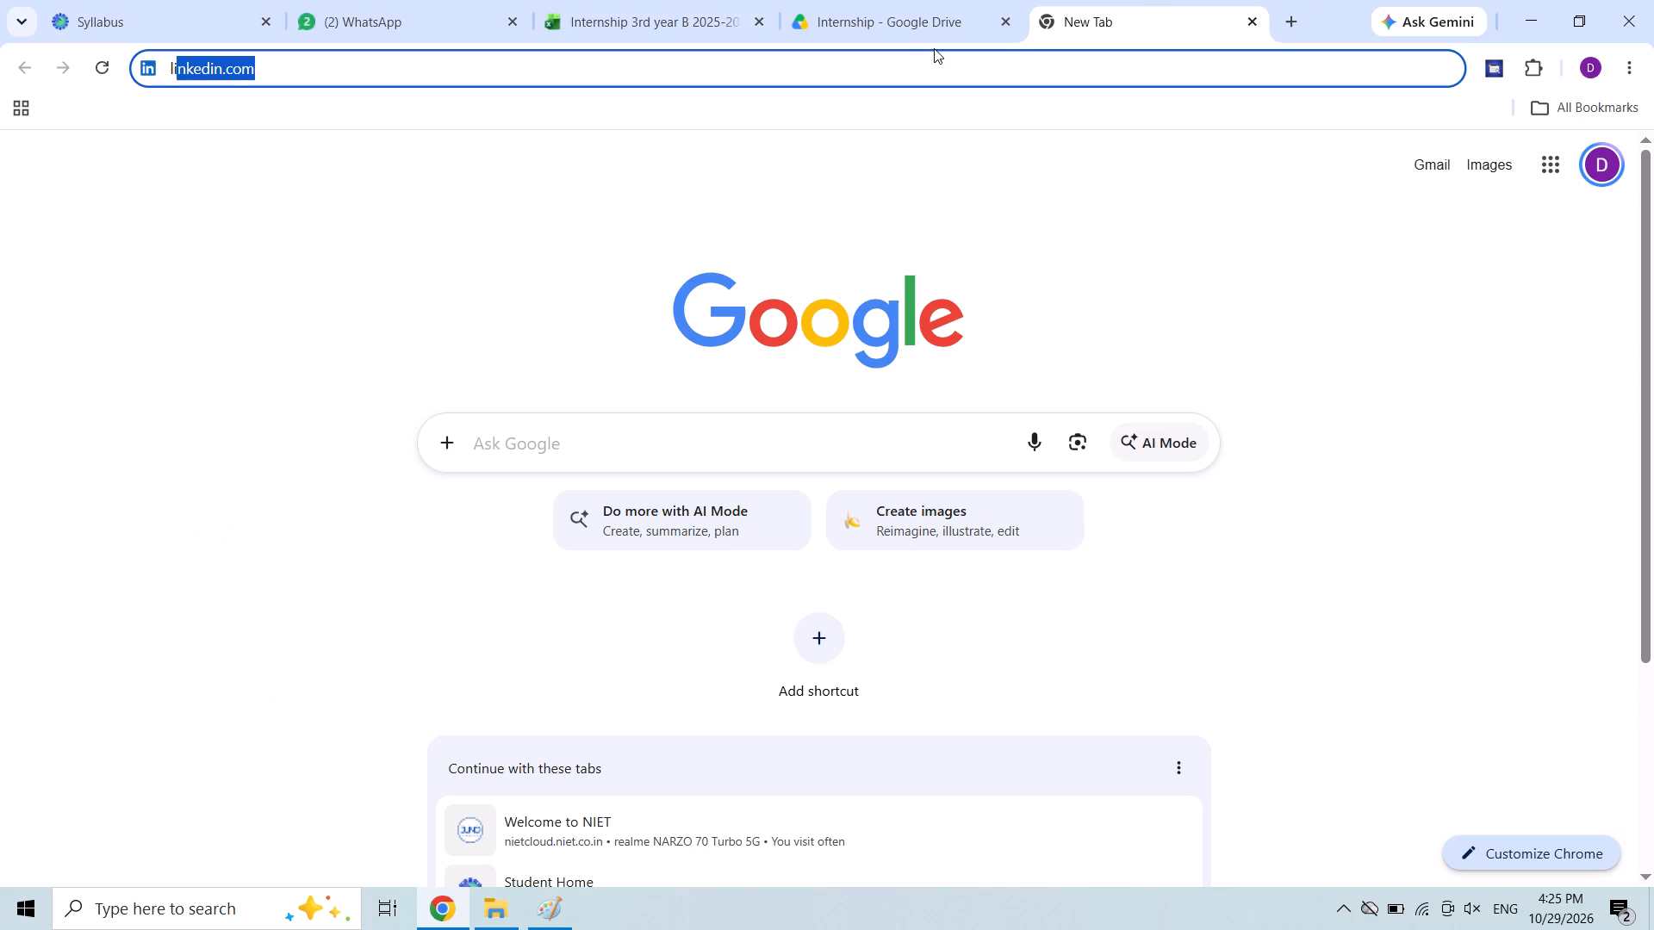
{"action": "left_click", "coordinate": [916, 50]}
{"action": "key", "text": "ctrl+a"}
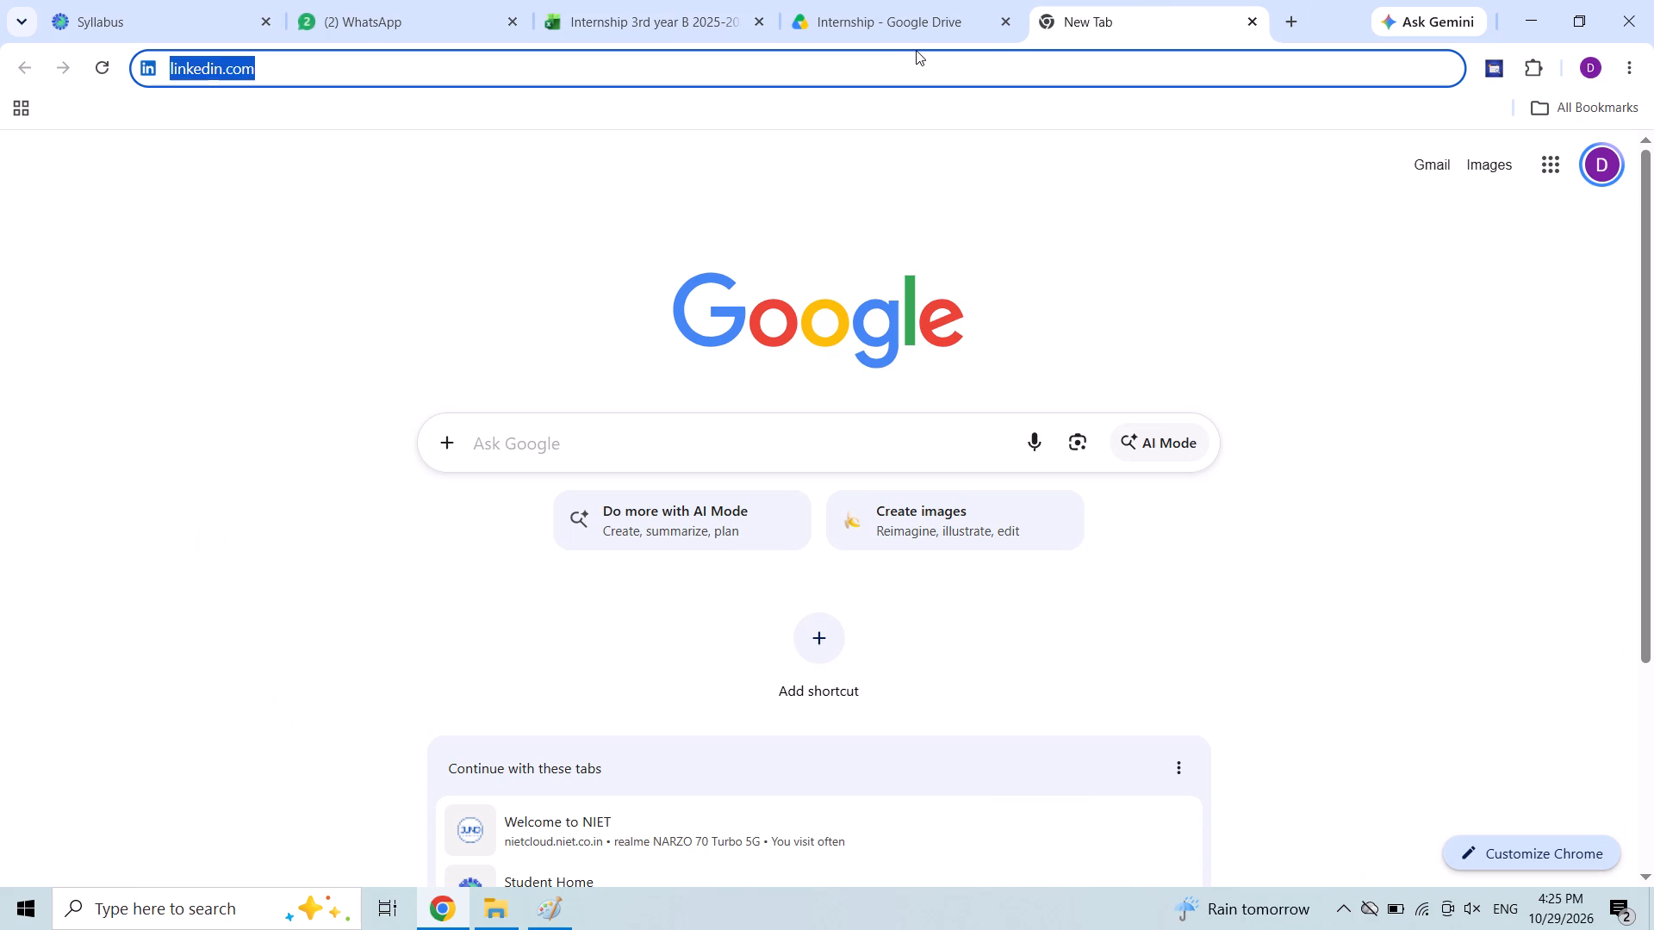
{"action": "key", "text": "ctrl+v"}
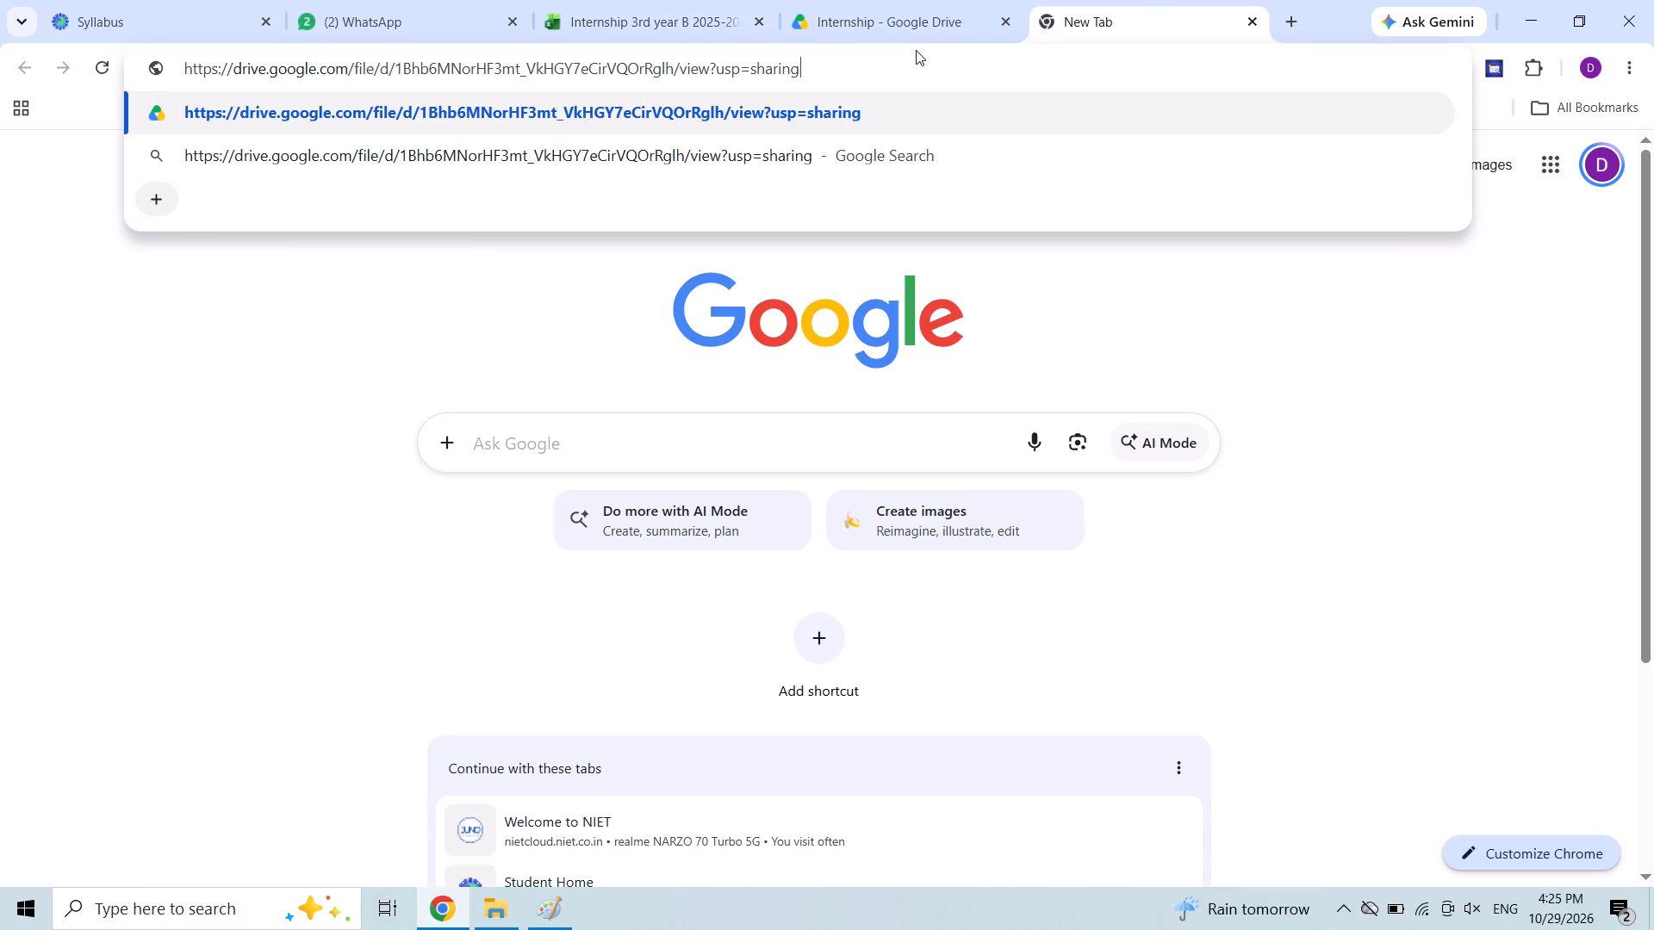
{"action": "key", "text": "Return"}
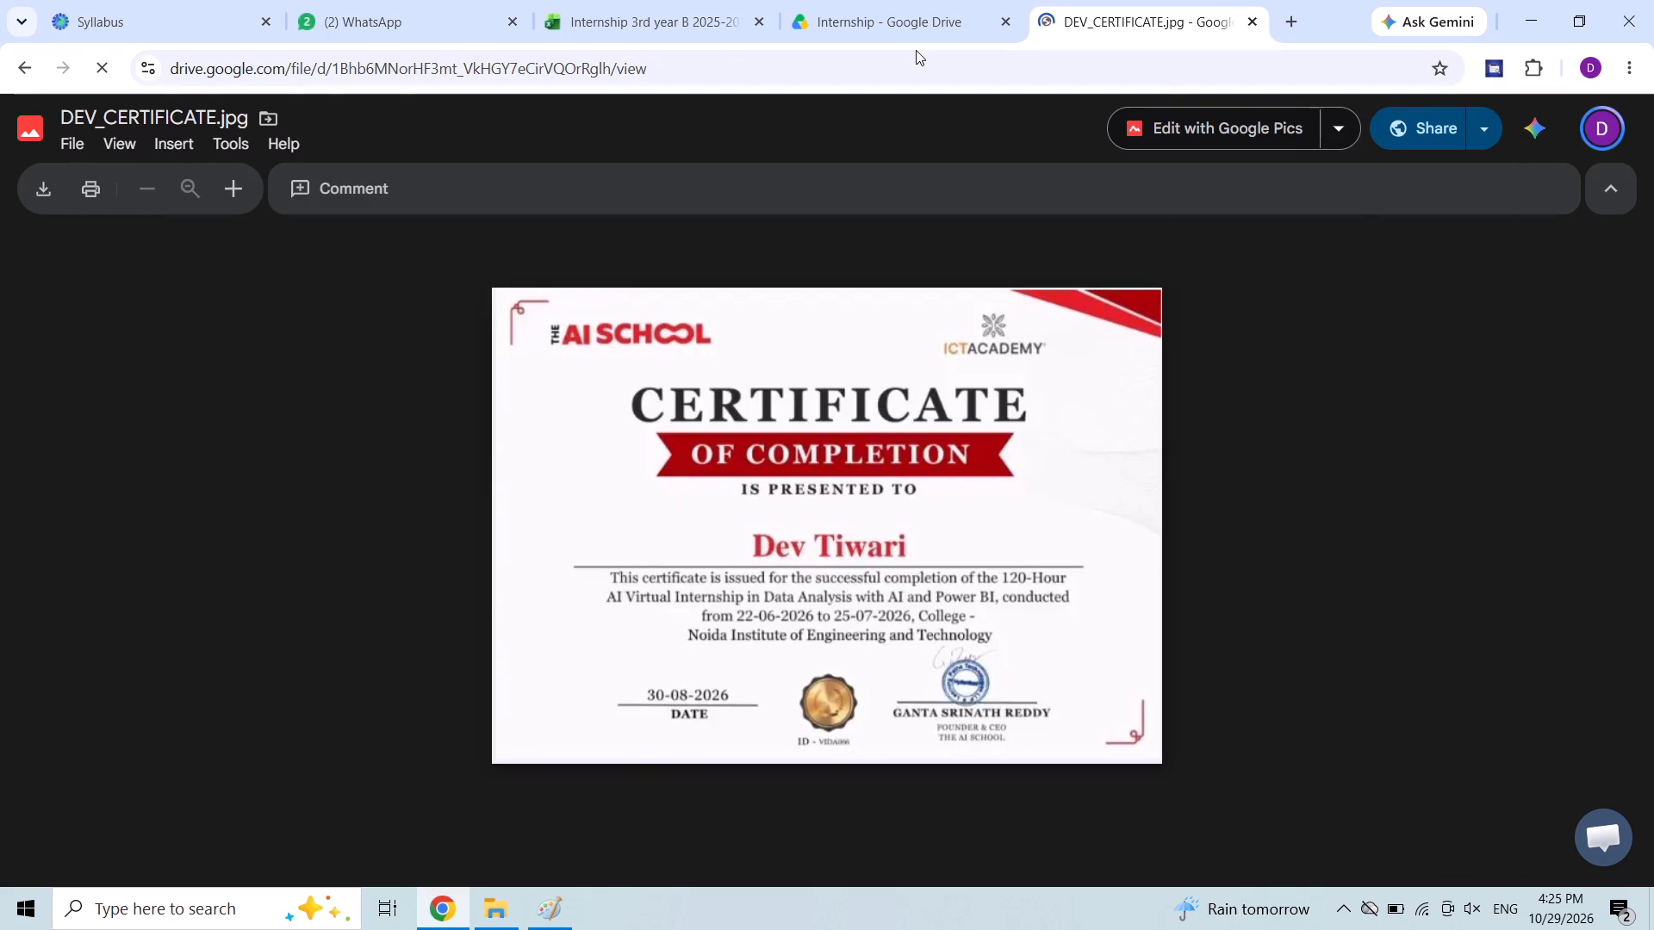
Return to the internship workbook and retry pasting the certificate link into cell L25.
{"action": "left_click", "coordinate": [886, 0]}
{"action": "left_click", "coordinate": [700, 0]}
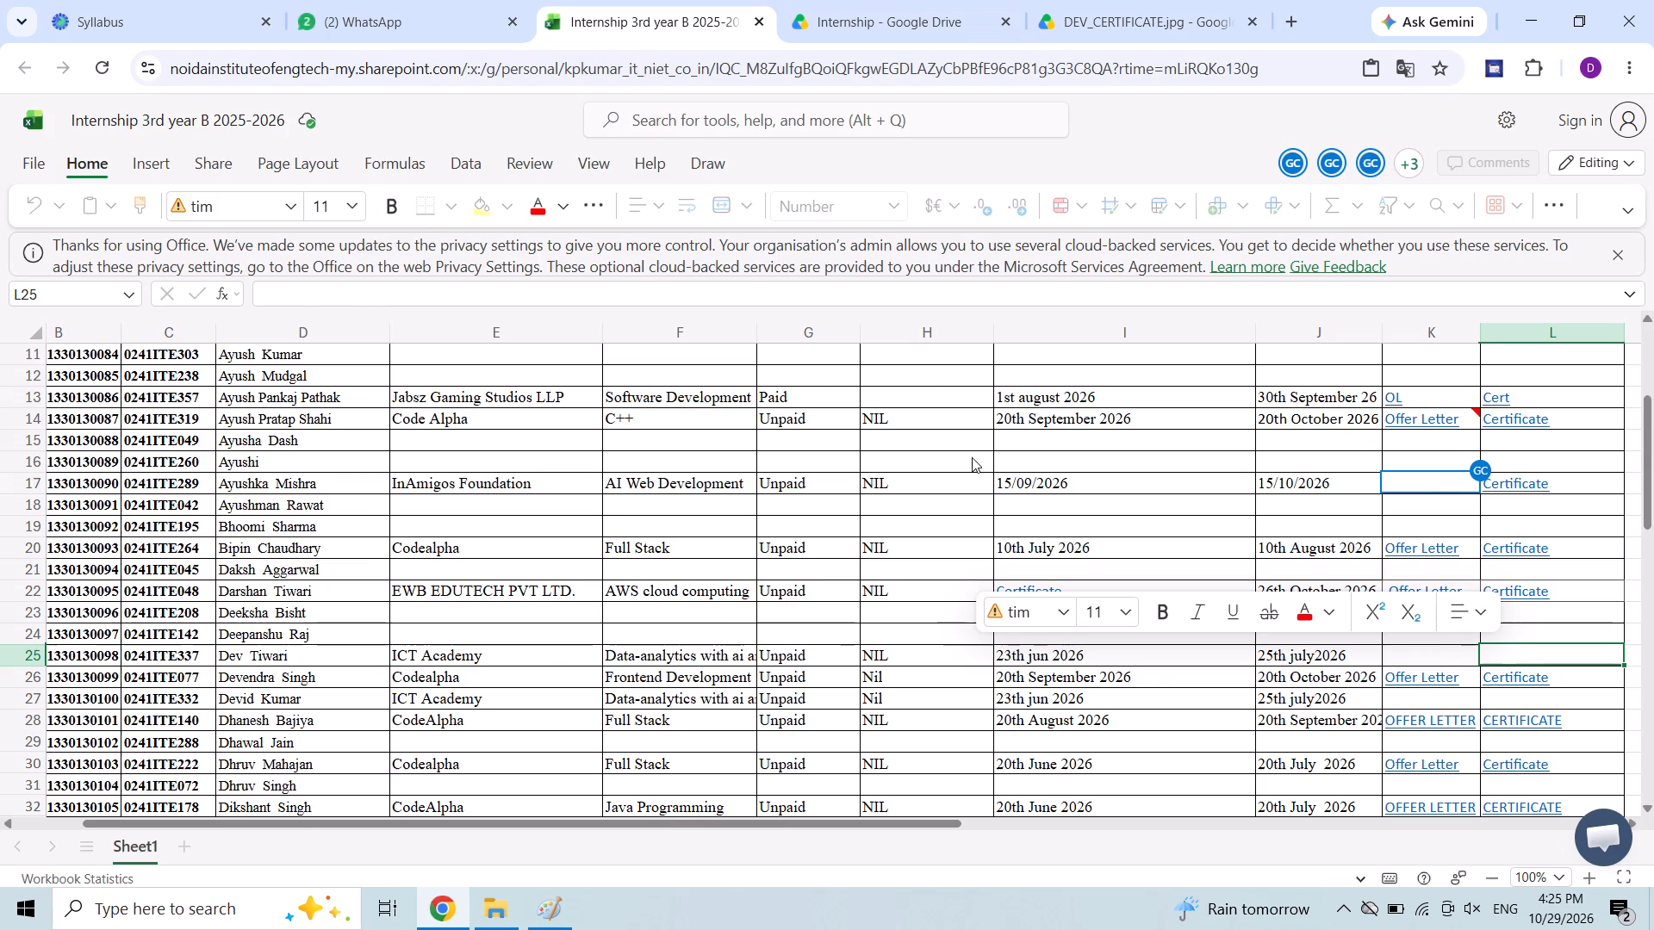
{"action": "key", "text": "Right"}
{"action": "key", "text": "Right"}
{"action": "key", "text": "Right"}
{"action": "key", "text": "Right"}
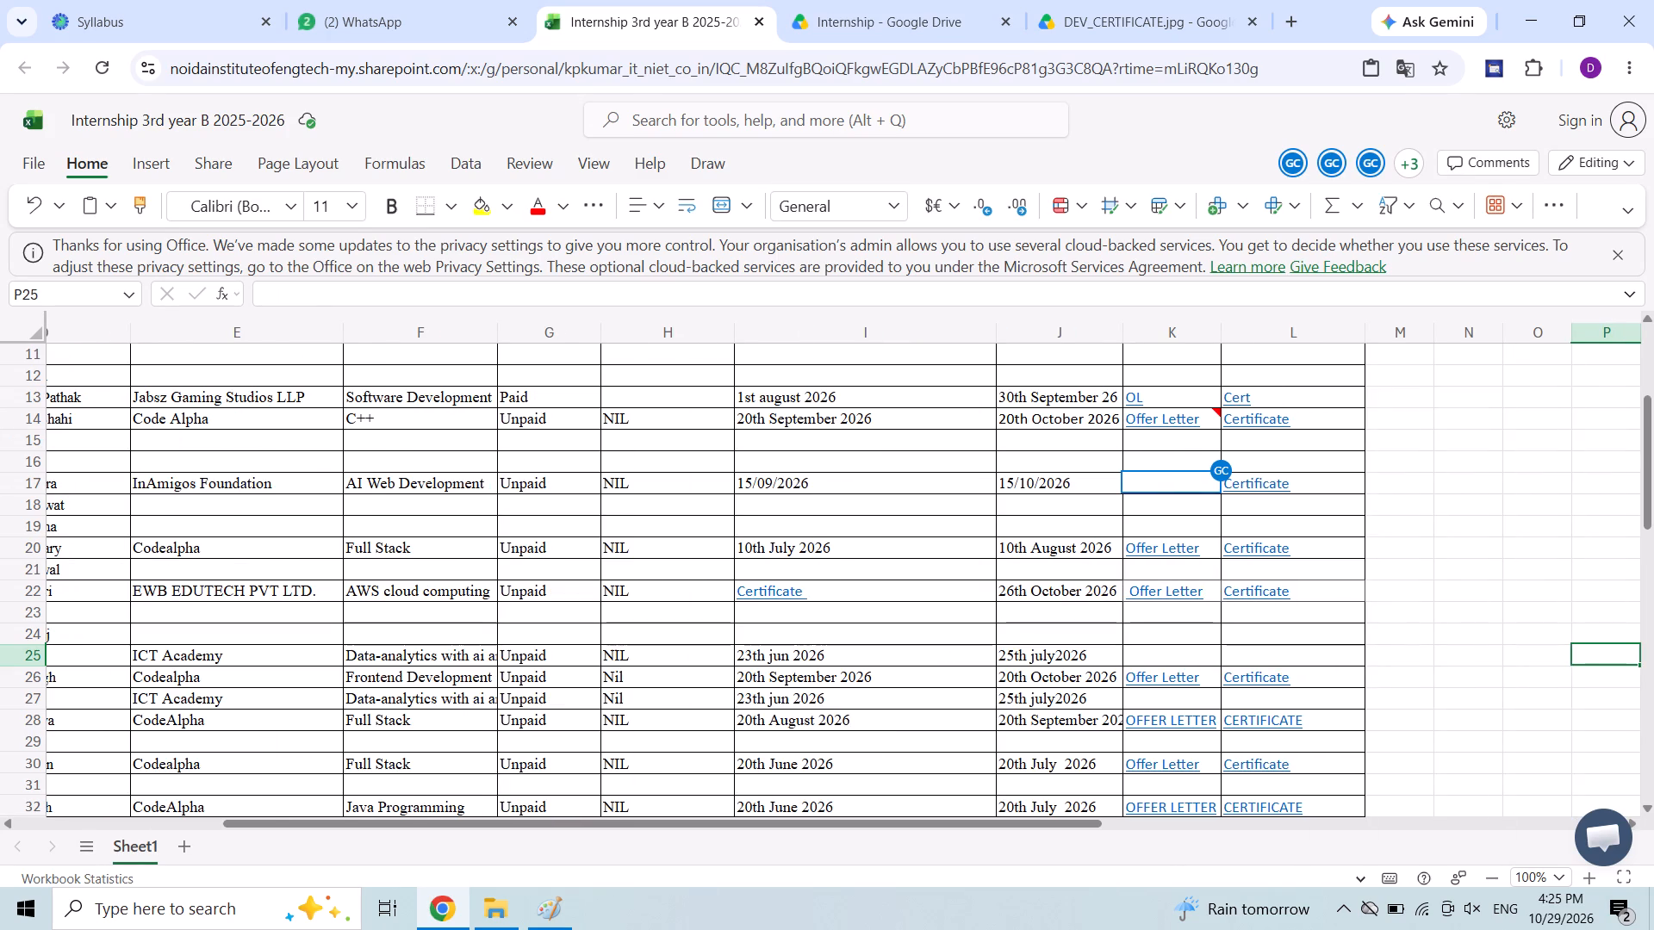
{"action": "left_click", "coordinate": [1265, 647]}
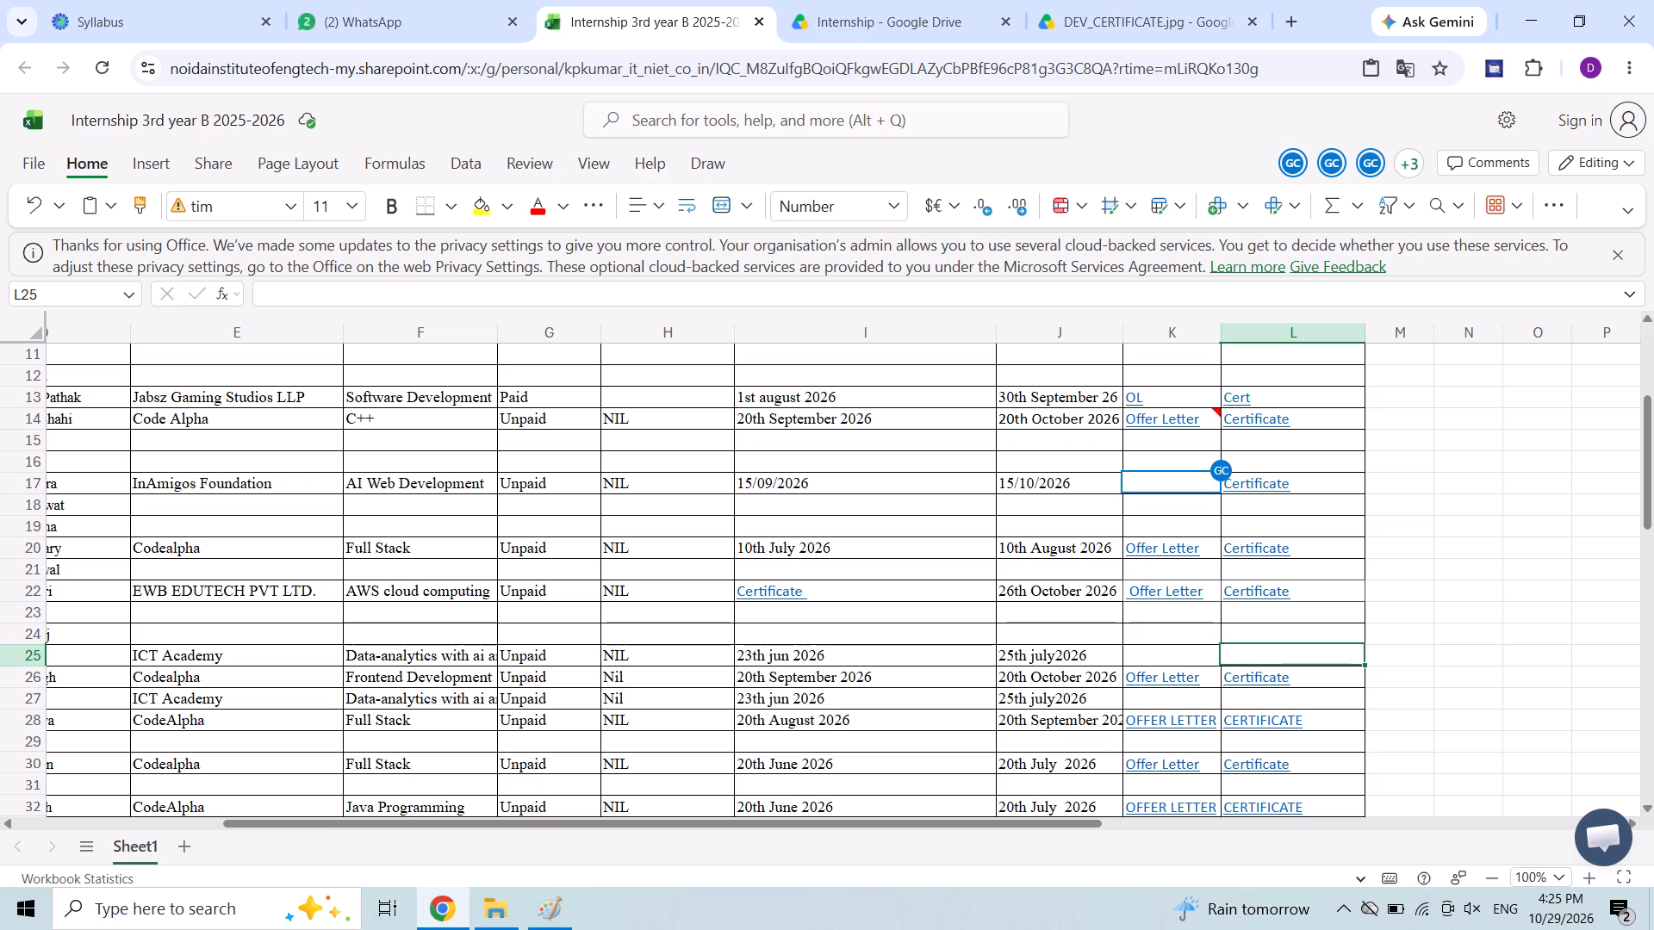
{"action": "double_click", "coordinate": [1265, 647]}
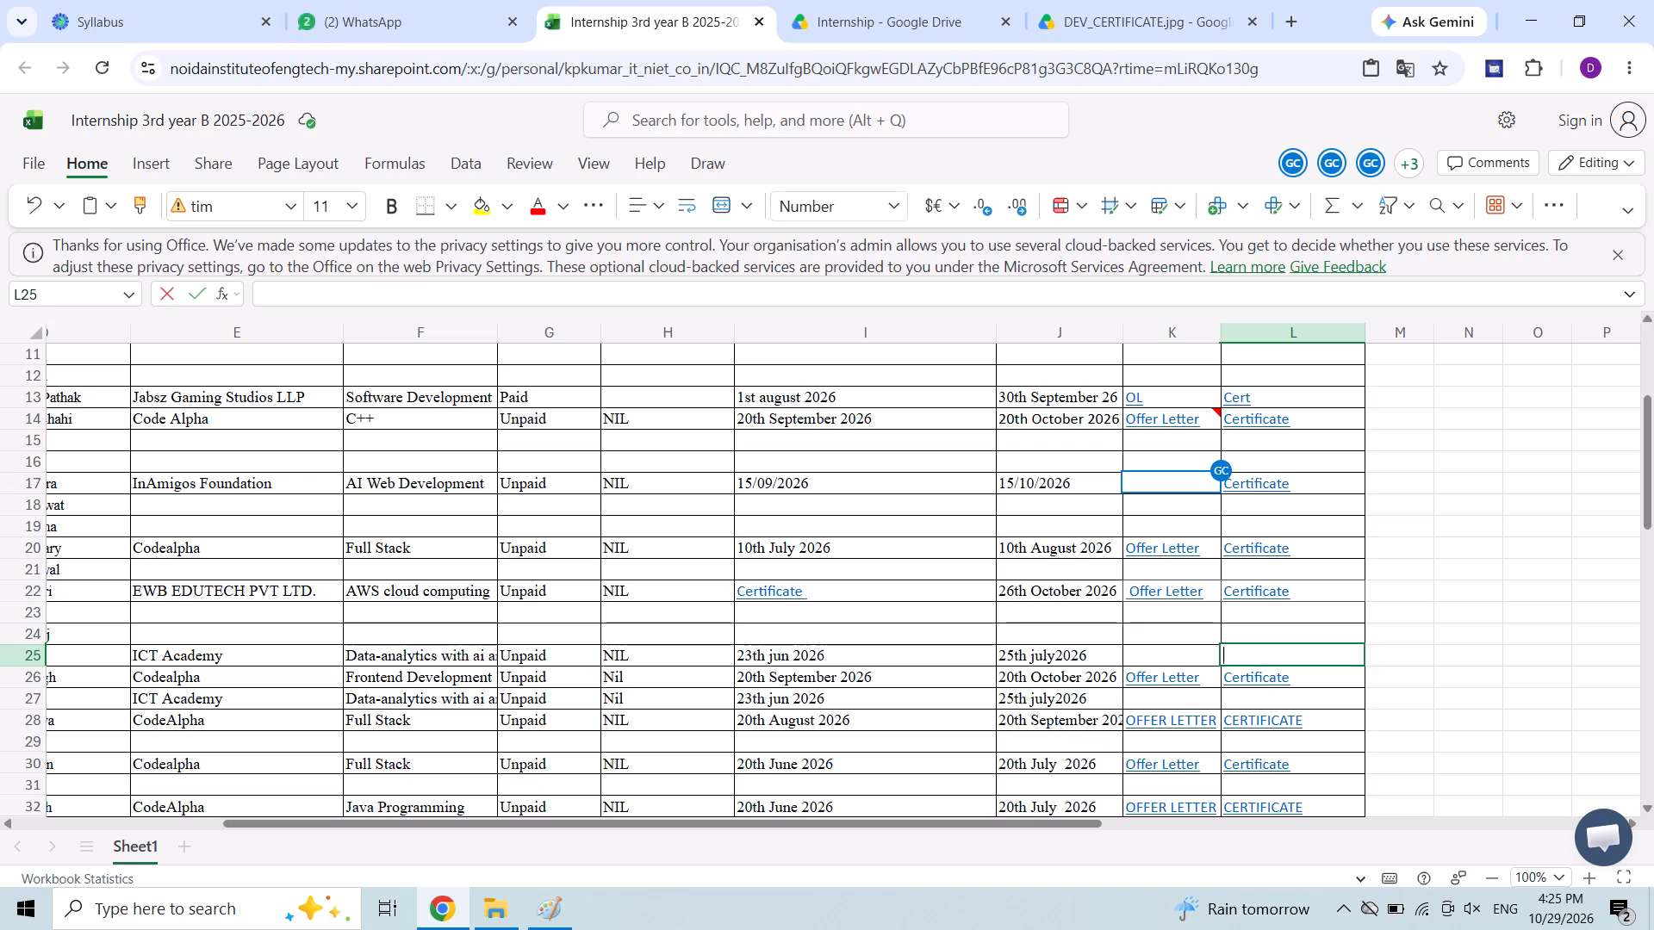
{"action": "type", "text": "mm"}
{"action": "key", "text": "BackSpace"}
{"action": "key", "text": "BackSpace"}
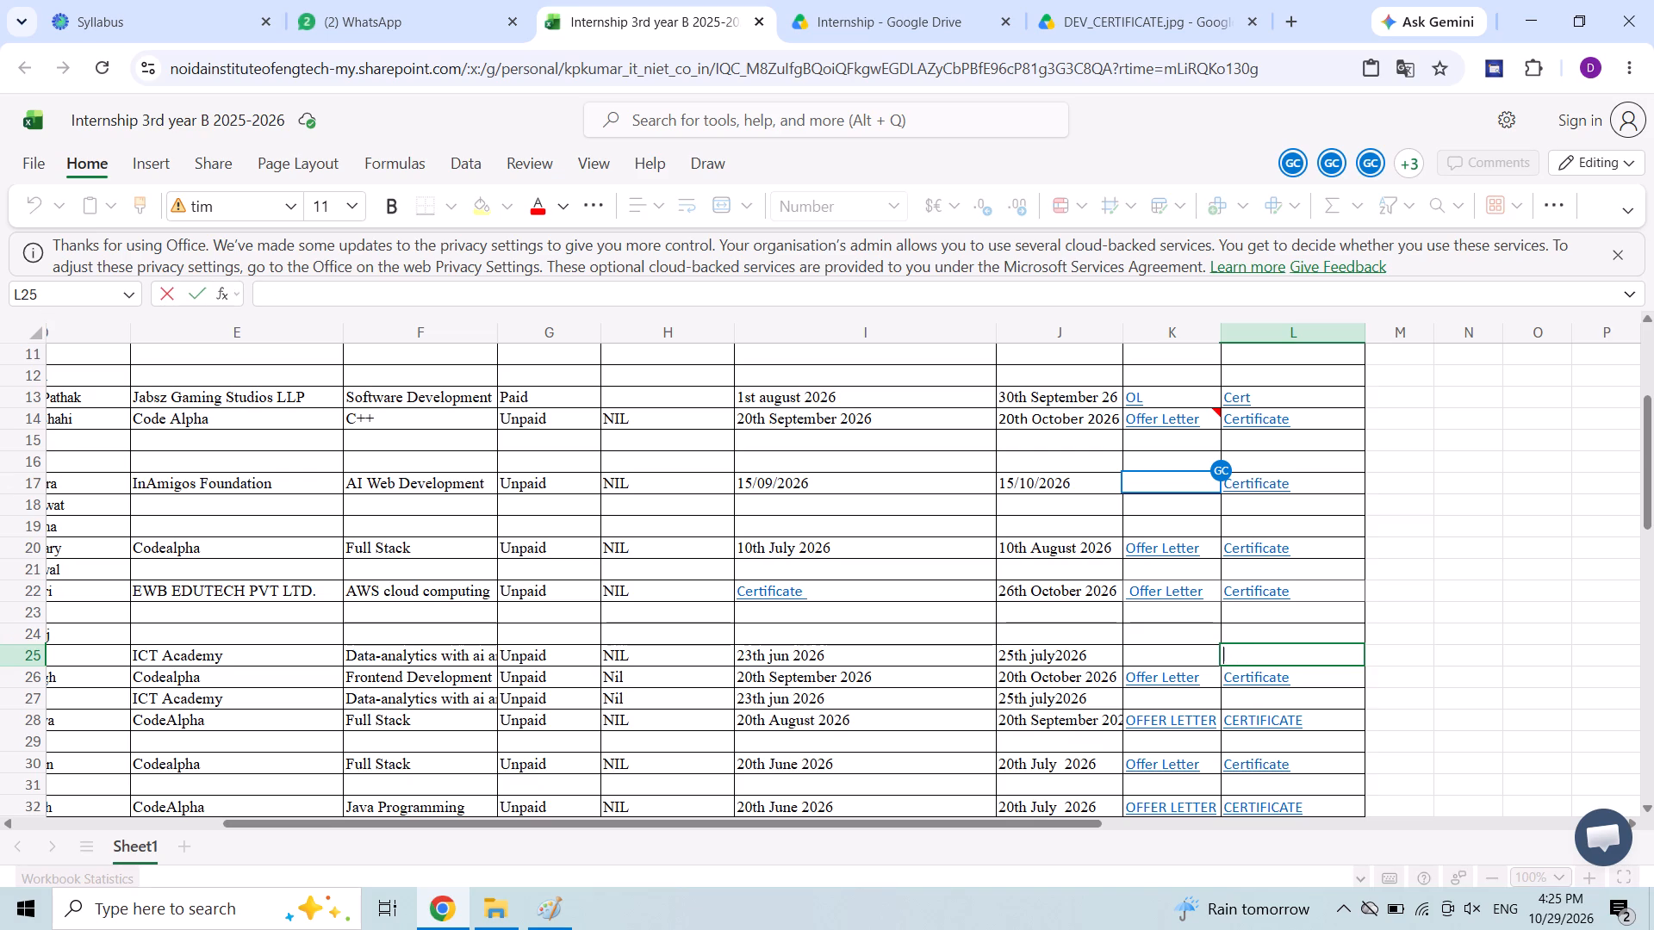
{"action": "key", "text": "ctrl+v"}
Paste the copied certificate link into a new browser tab's address to check what is on the clipboard.
{"action": "left_click", "coordinate": [1101, 0]}
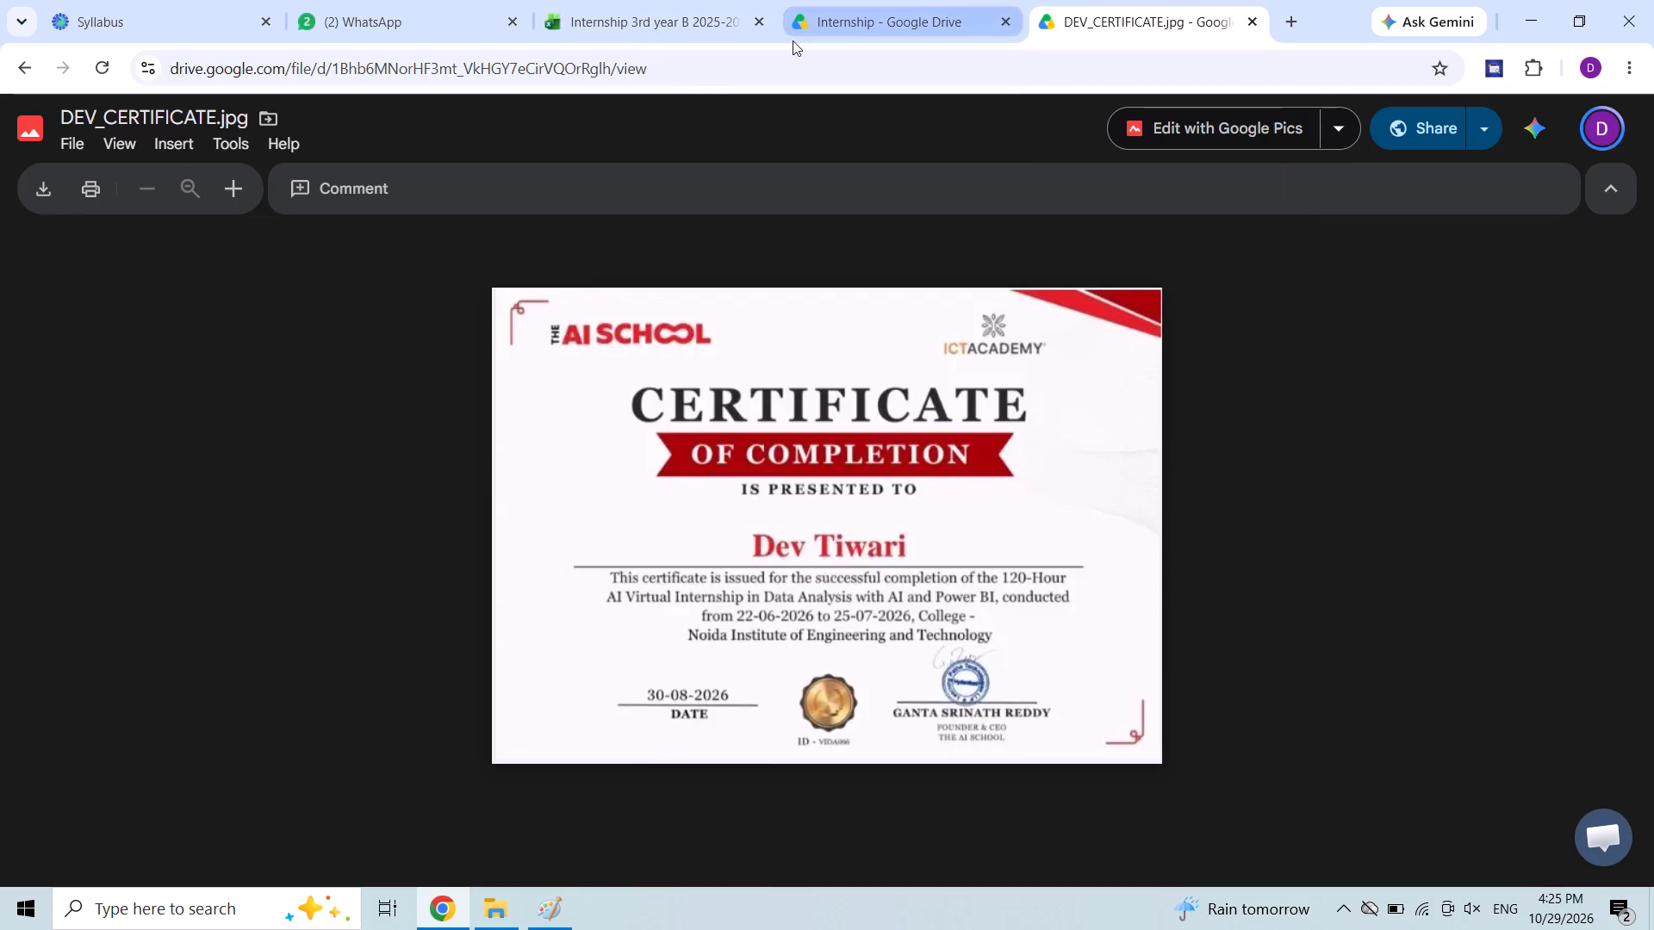
{"action": "left_click", "coordinate": [874, 0]}
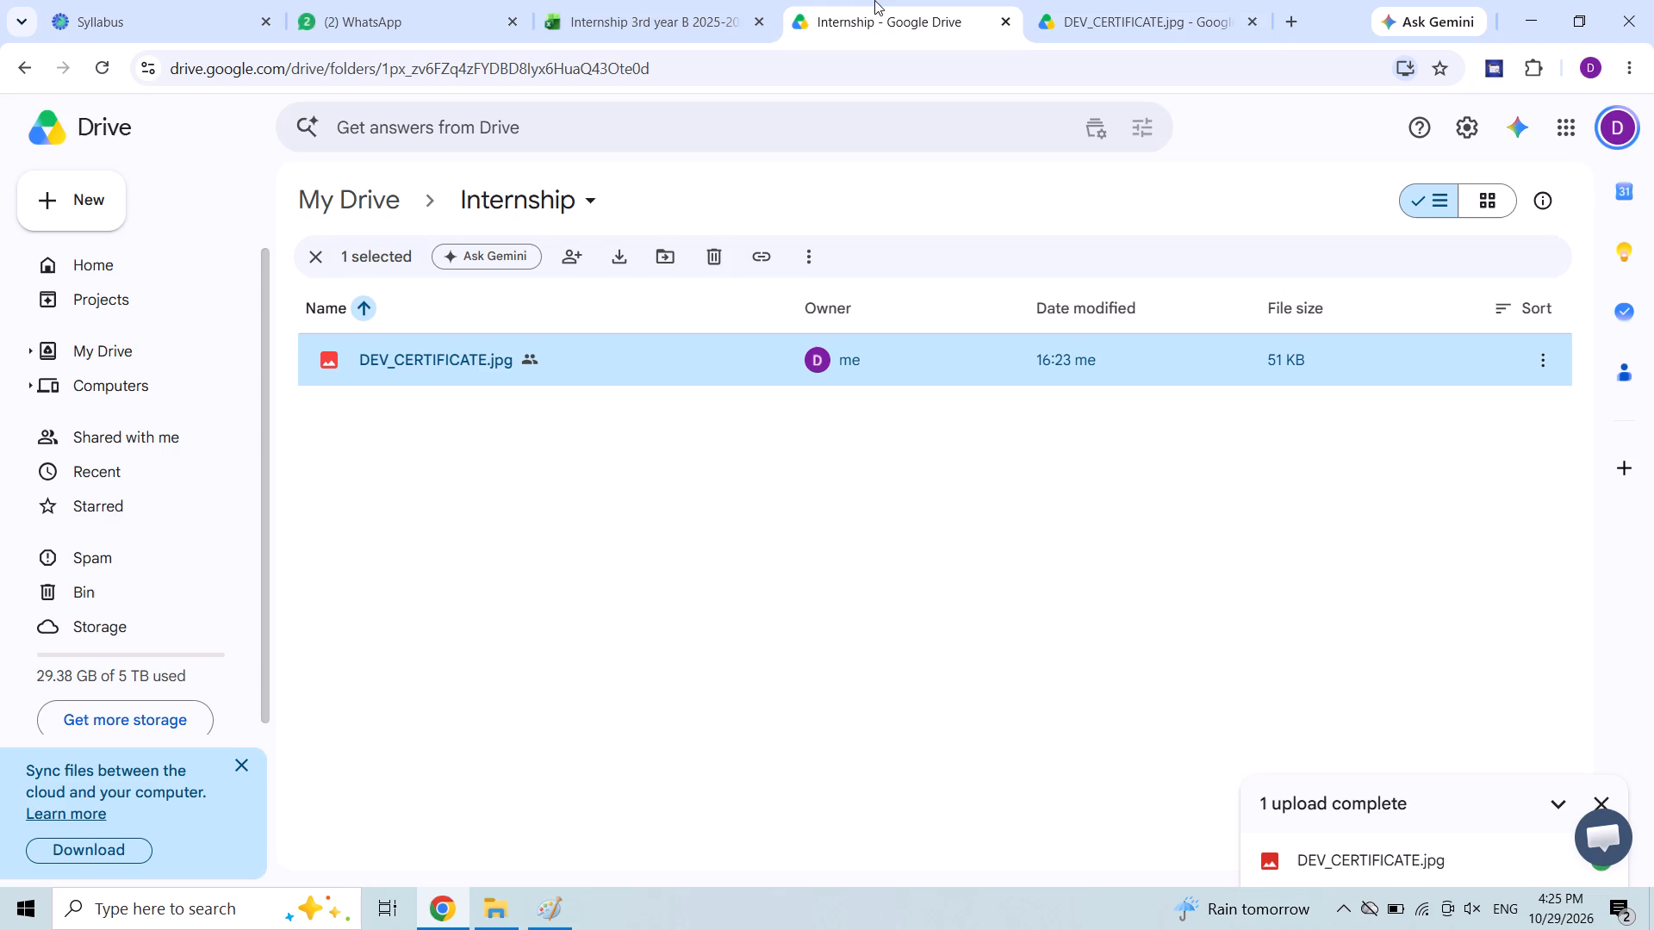
{"action": "left_click", "coordinate": [1282, 24]}
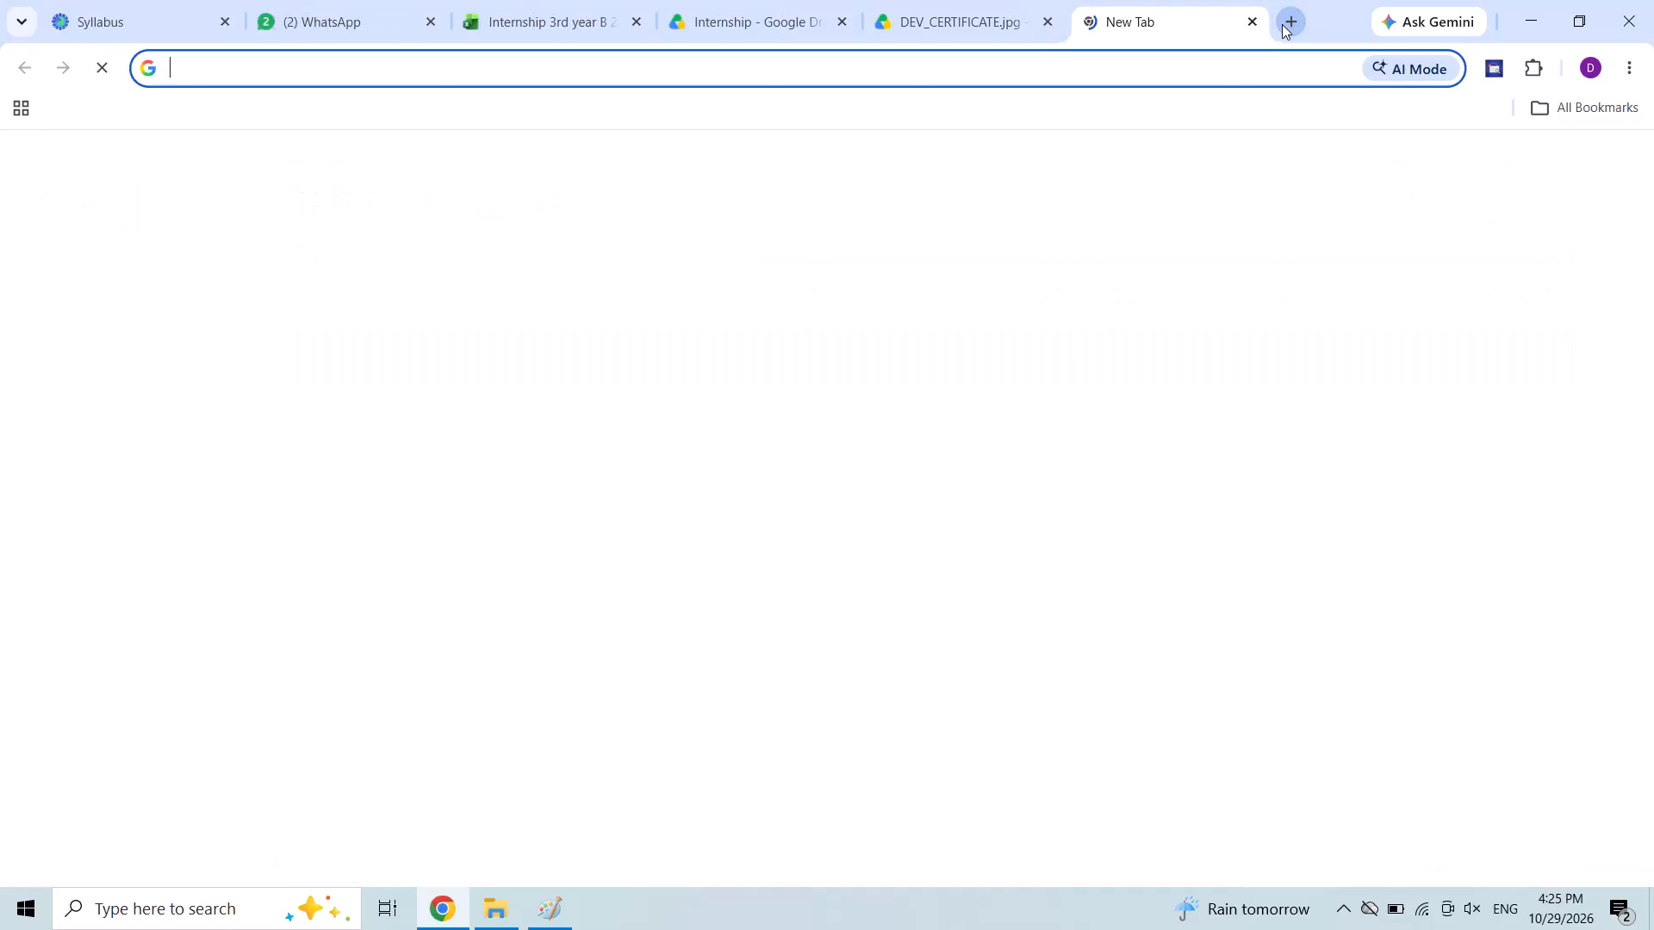
{"action": "key", "text": "ctrl+v"}
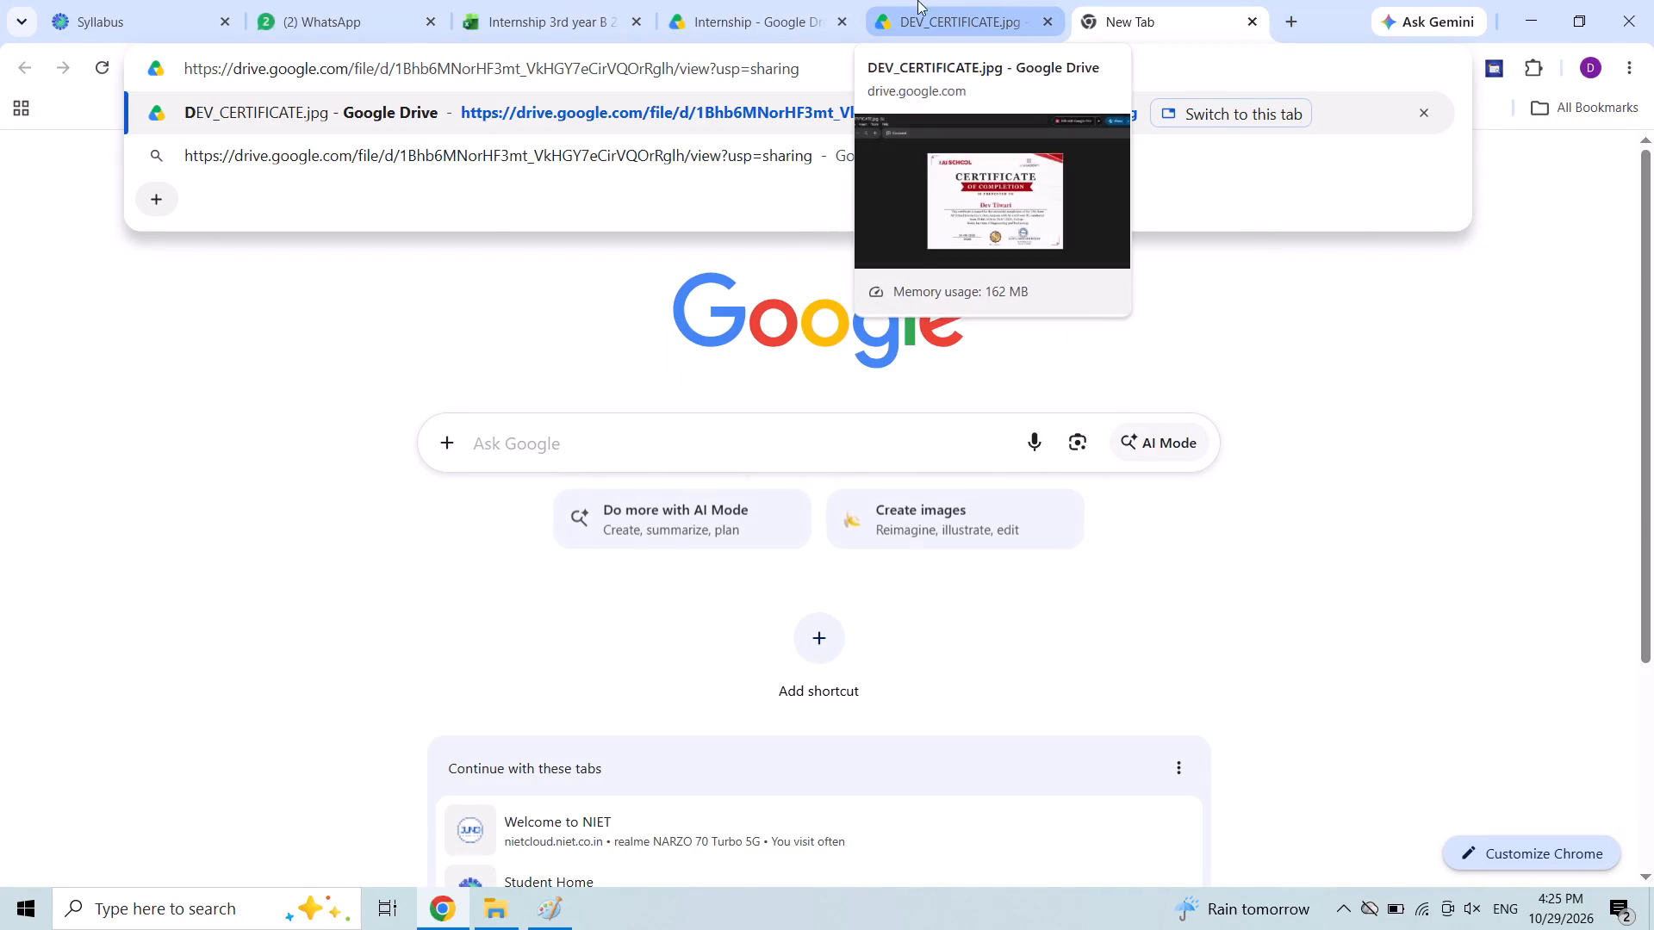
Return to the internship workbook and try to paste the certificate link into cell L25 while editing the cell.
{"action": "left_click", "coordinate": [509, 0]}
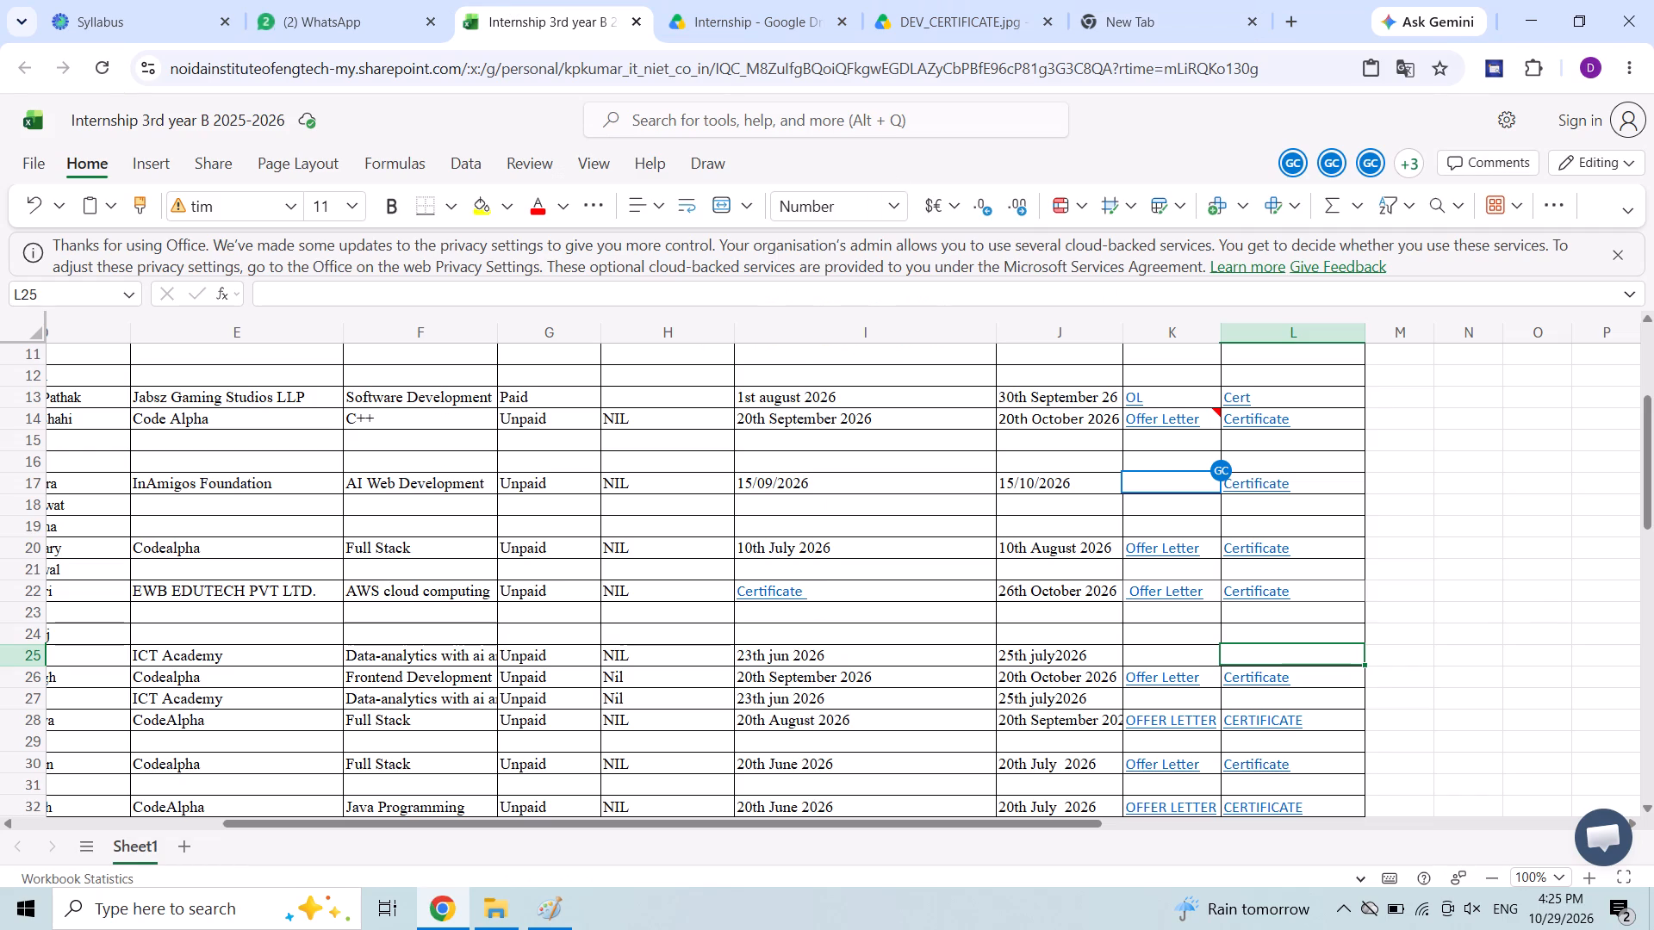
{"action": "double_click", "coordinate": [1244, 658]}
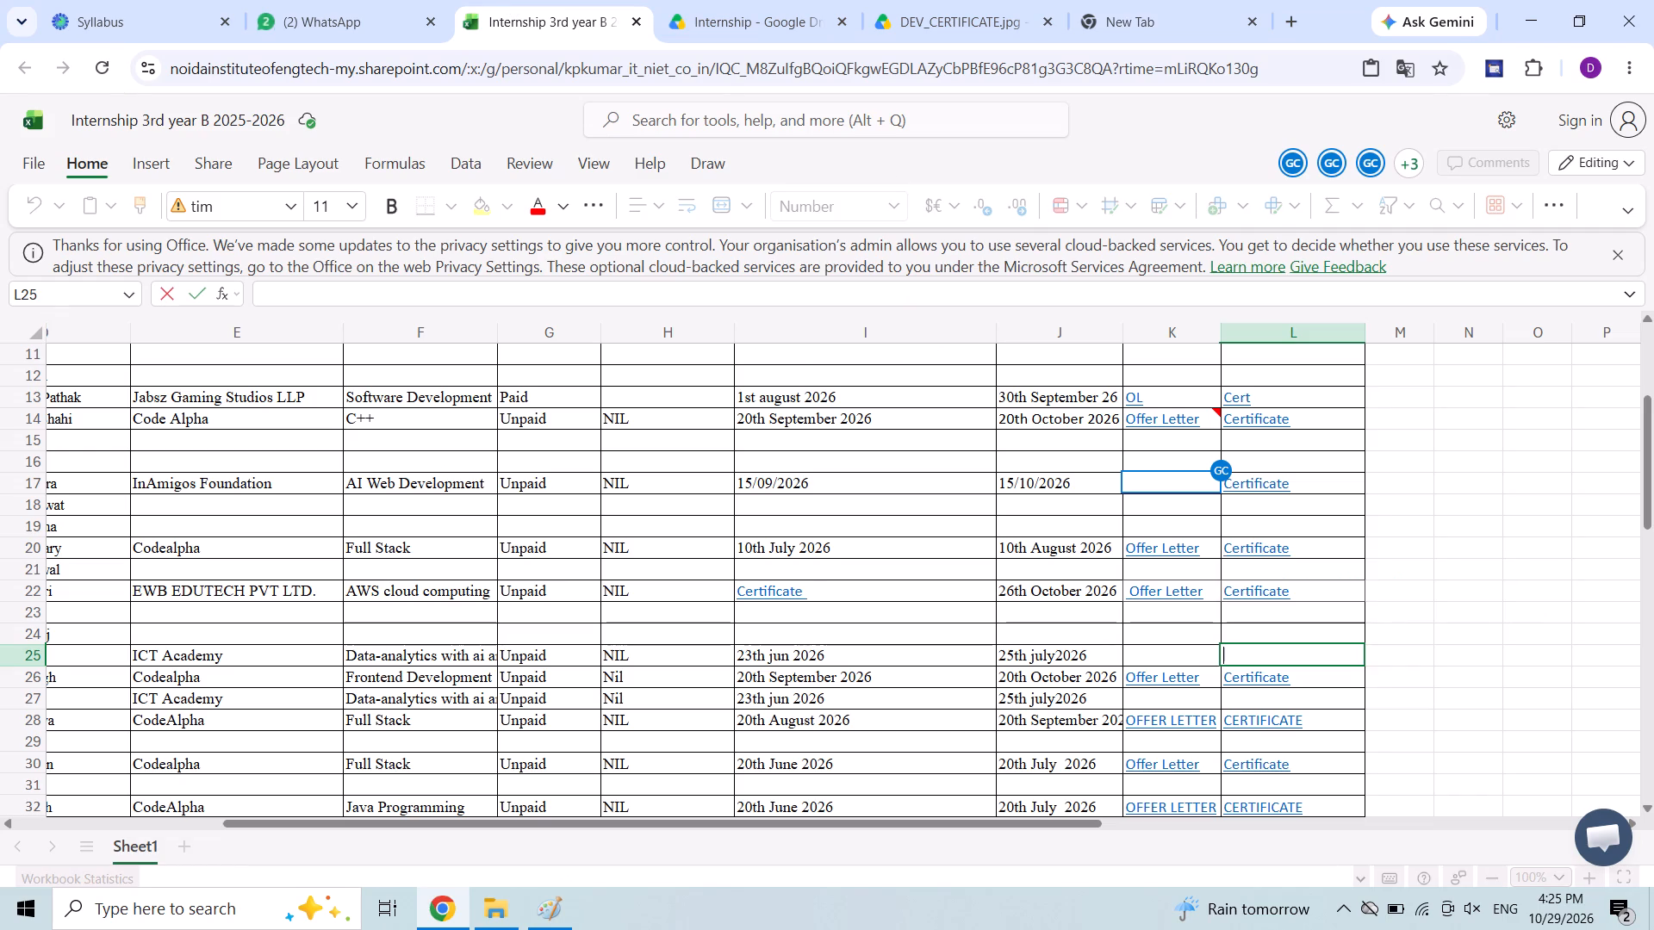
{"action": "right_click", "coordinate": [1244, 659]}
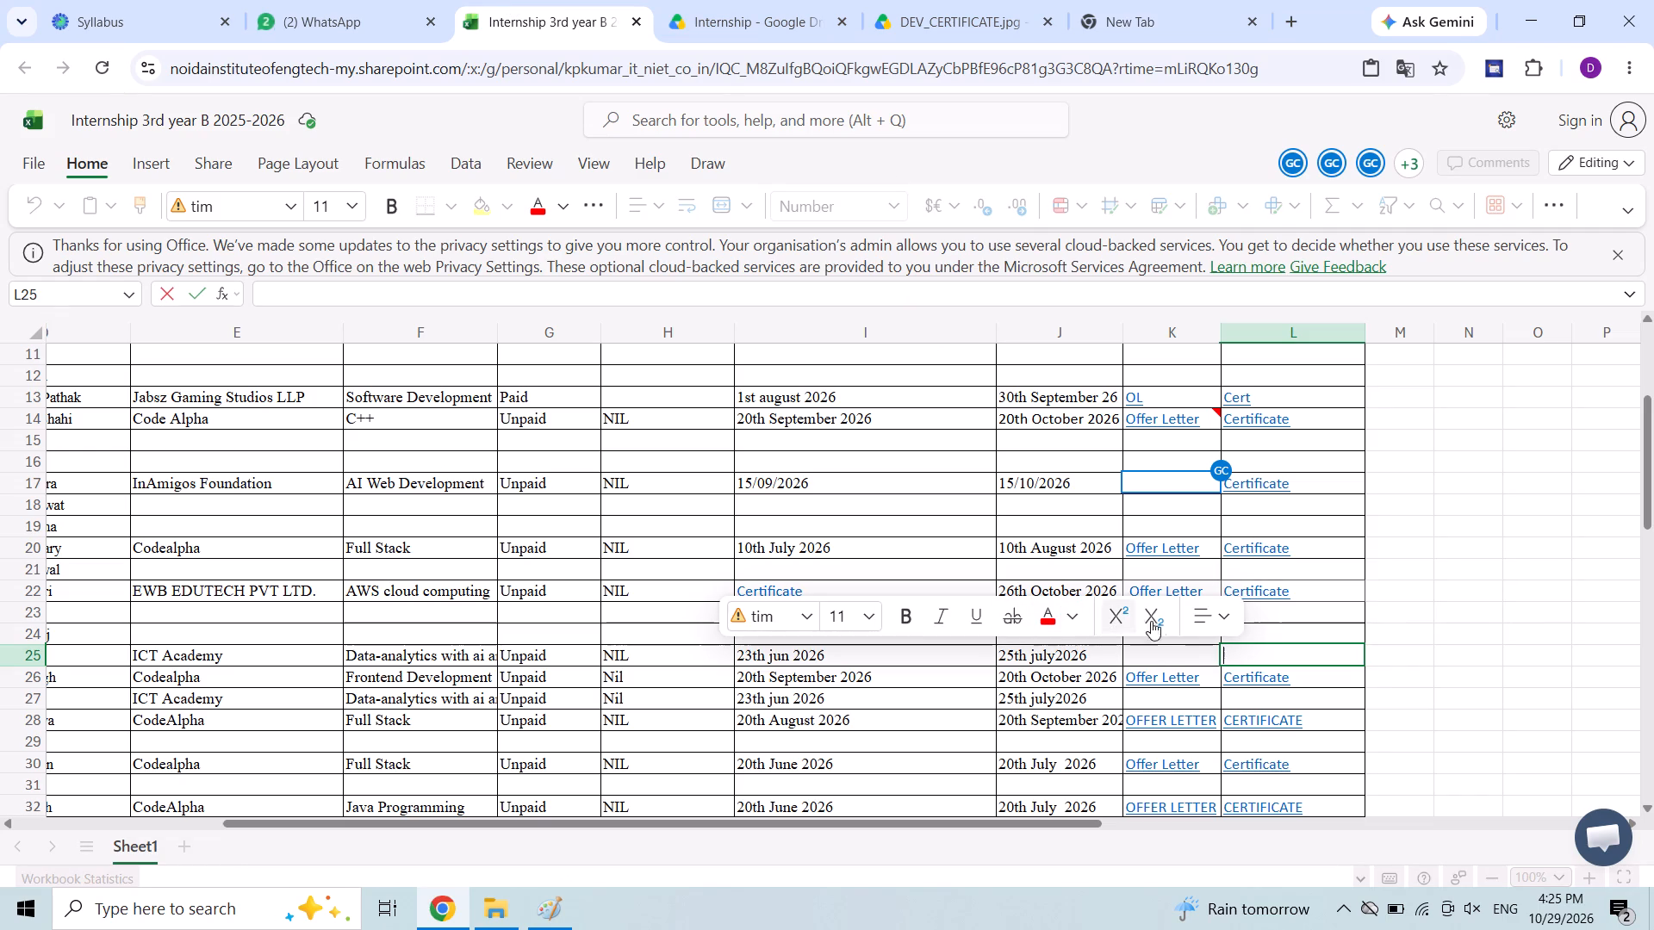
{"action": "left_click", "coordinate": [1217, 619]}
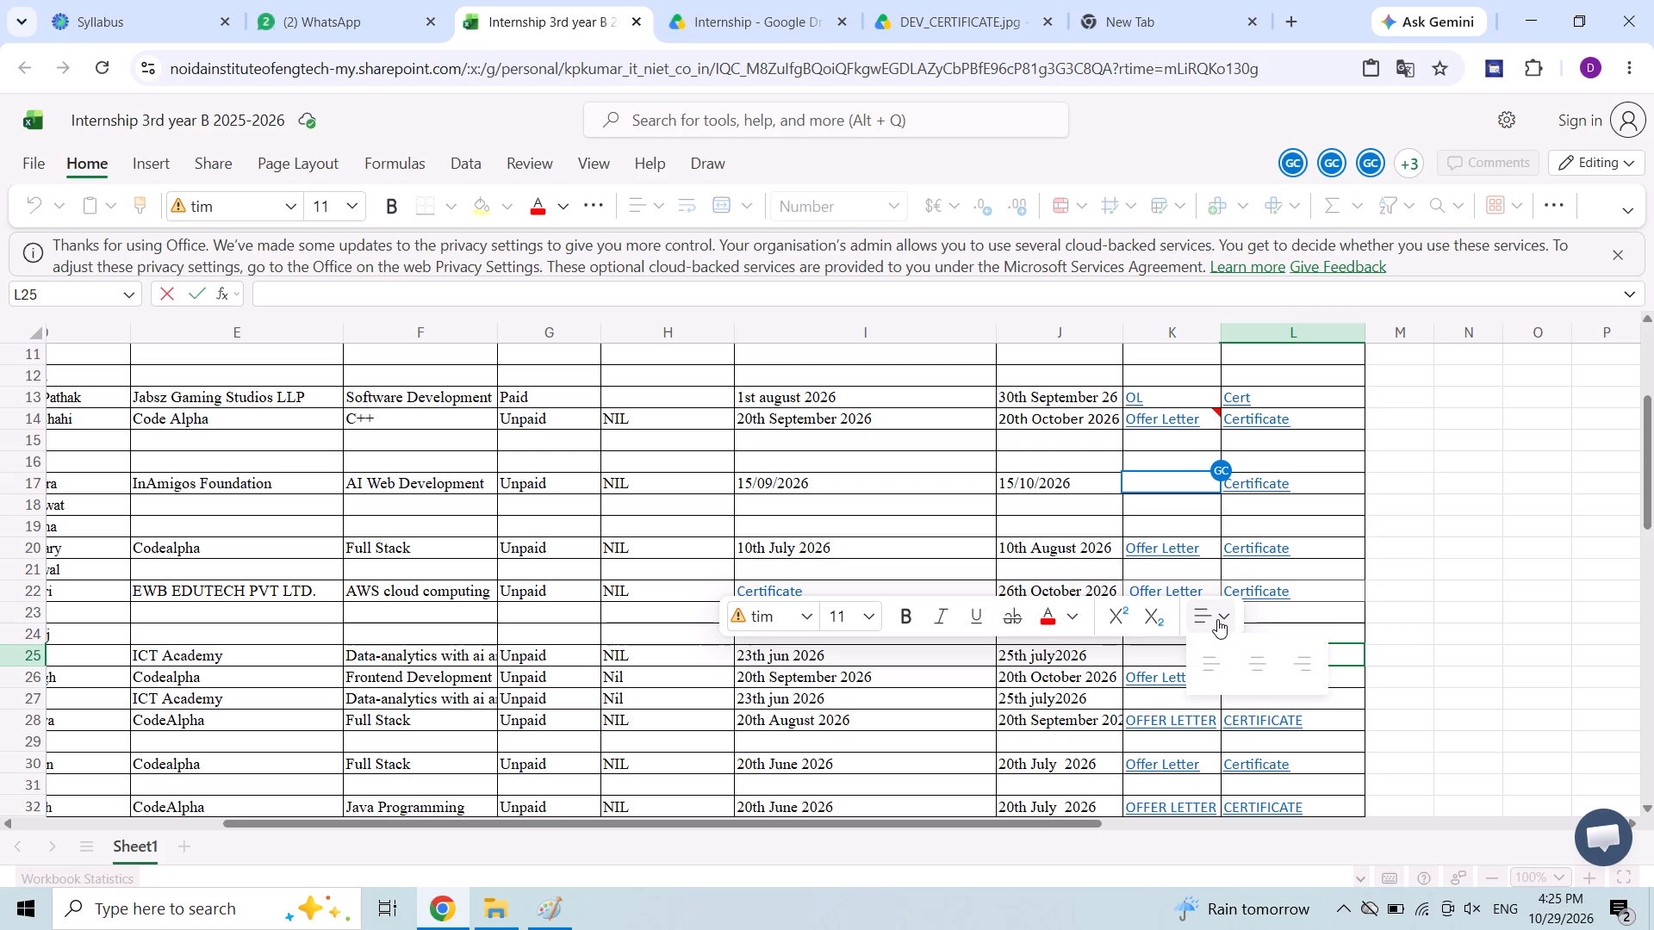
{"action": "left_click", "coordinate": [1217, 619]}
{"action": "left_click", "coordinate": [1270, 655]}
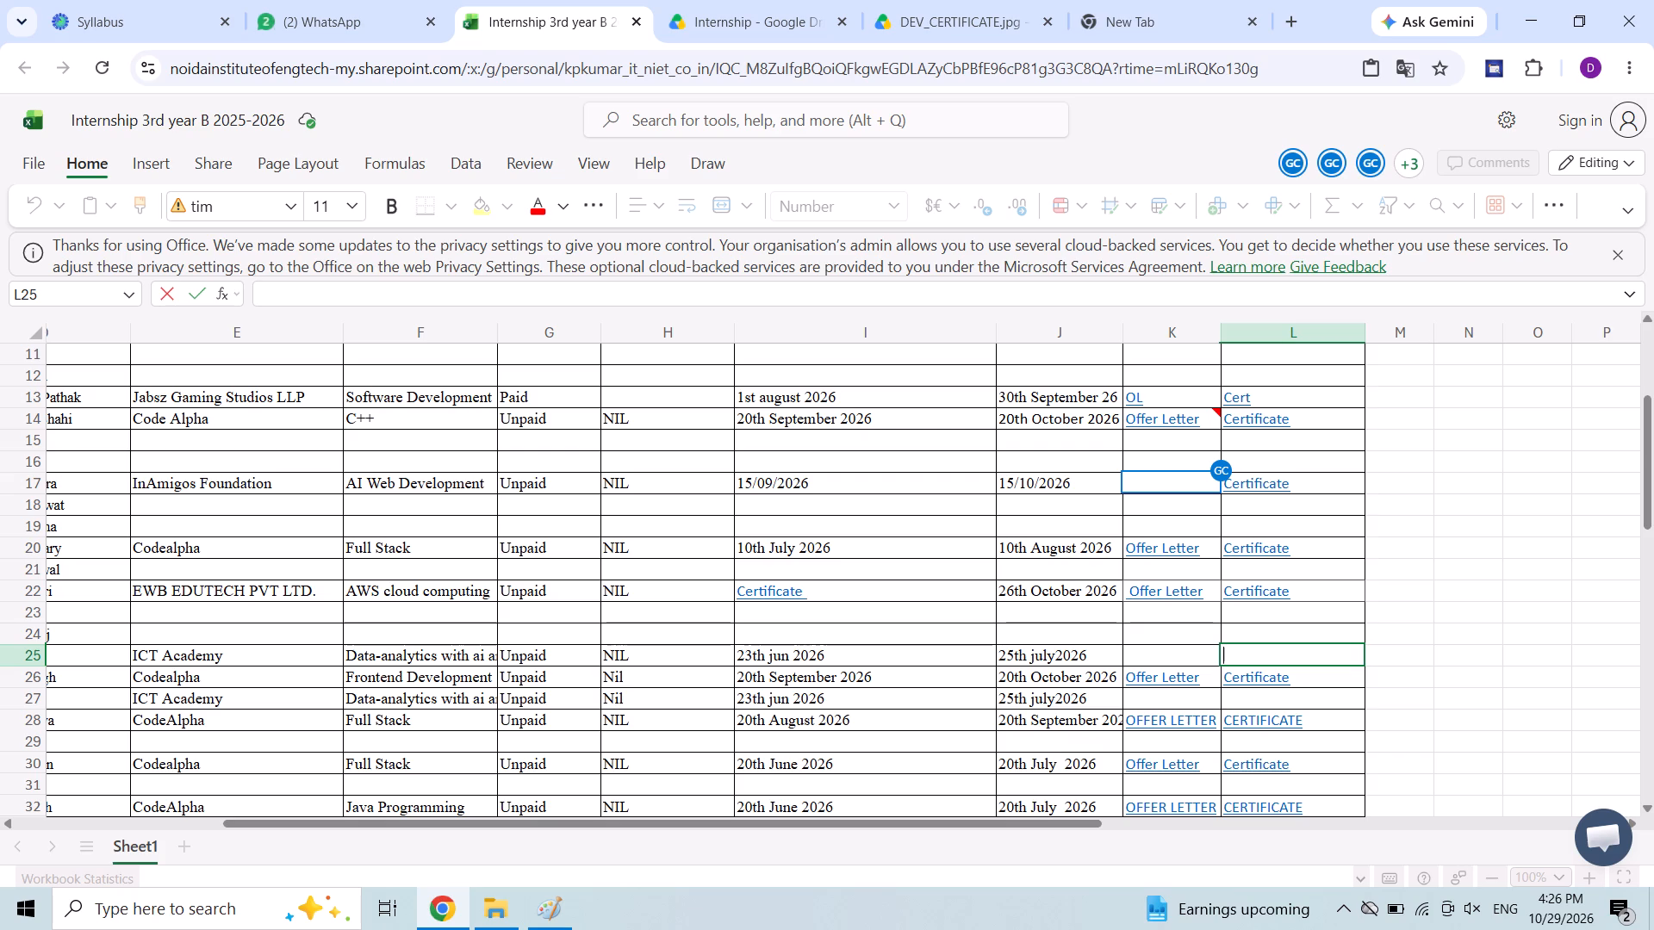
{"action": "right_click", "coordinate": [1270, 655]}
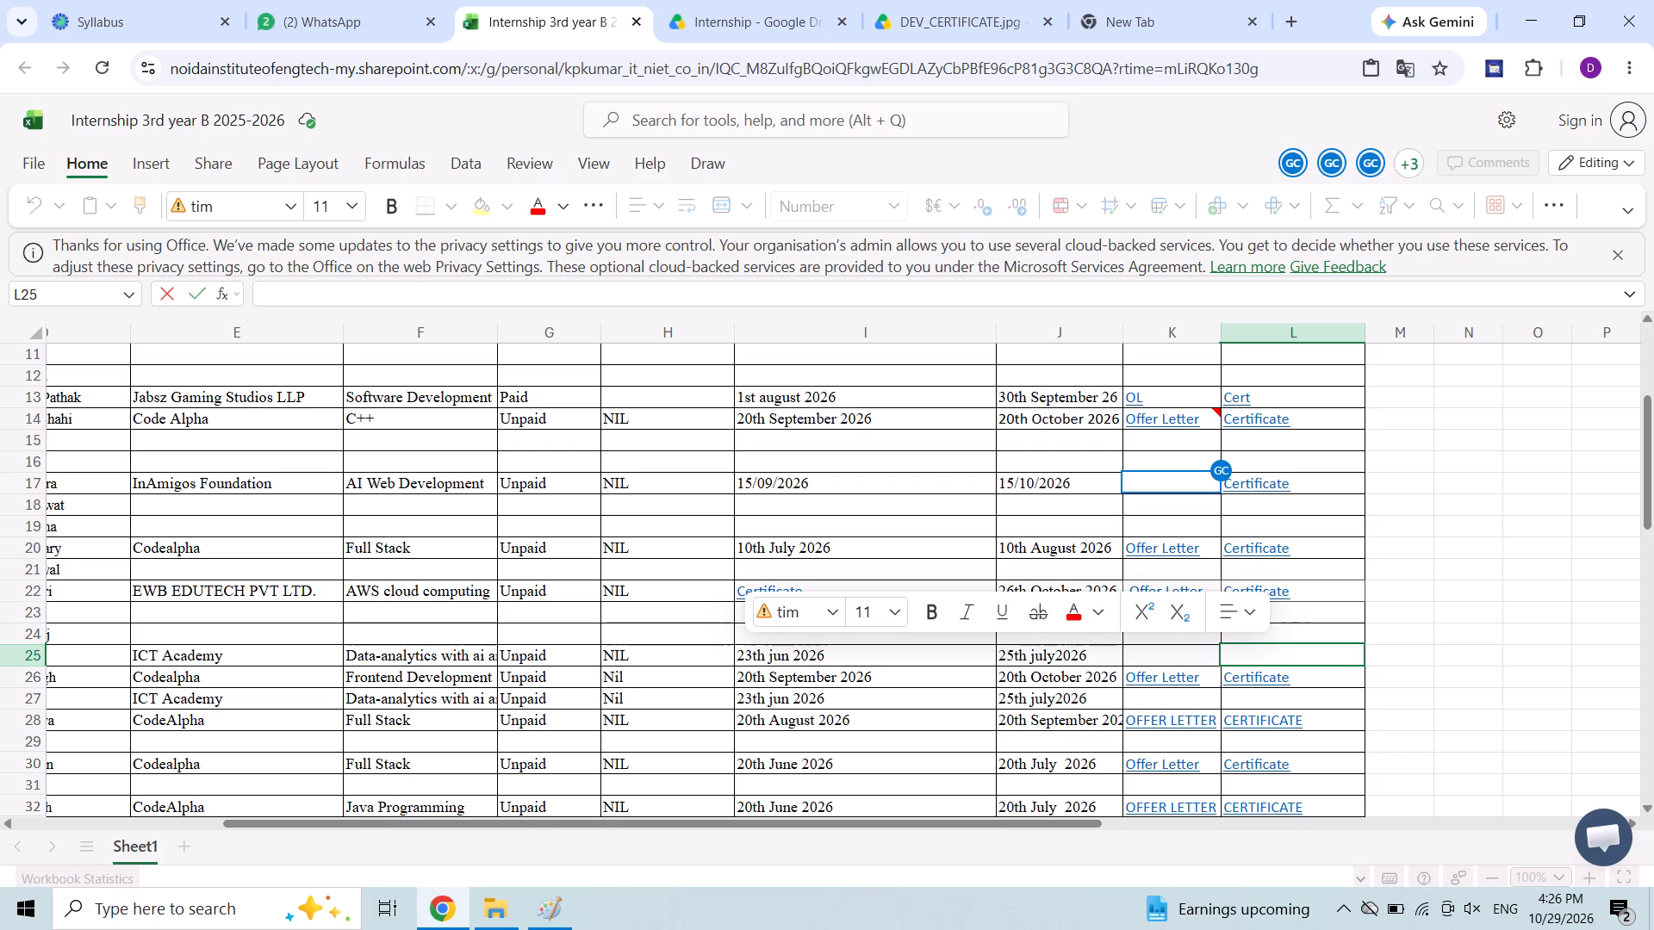
Correct the start date in cell I25 to 23th june 2026.
{"action": "double_click", "coordinate": [766, 654]}
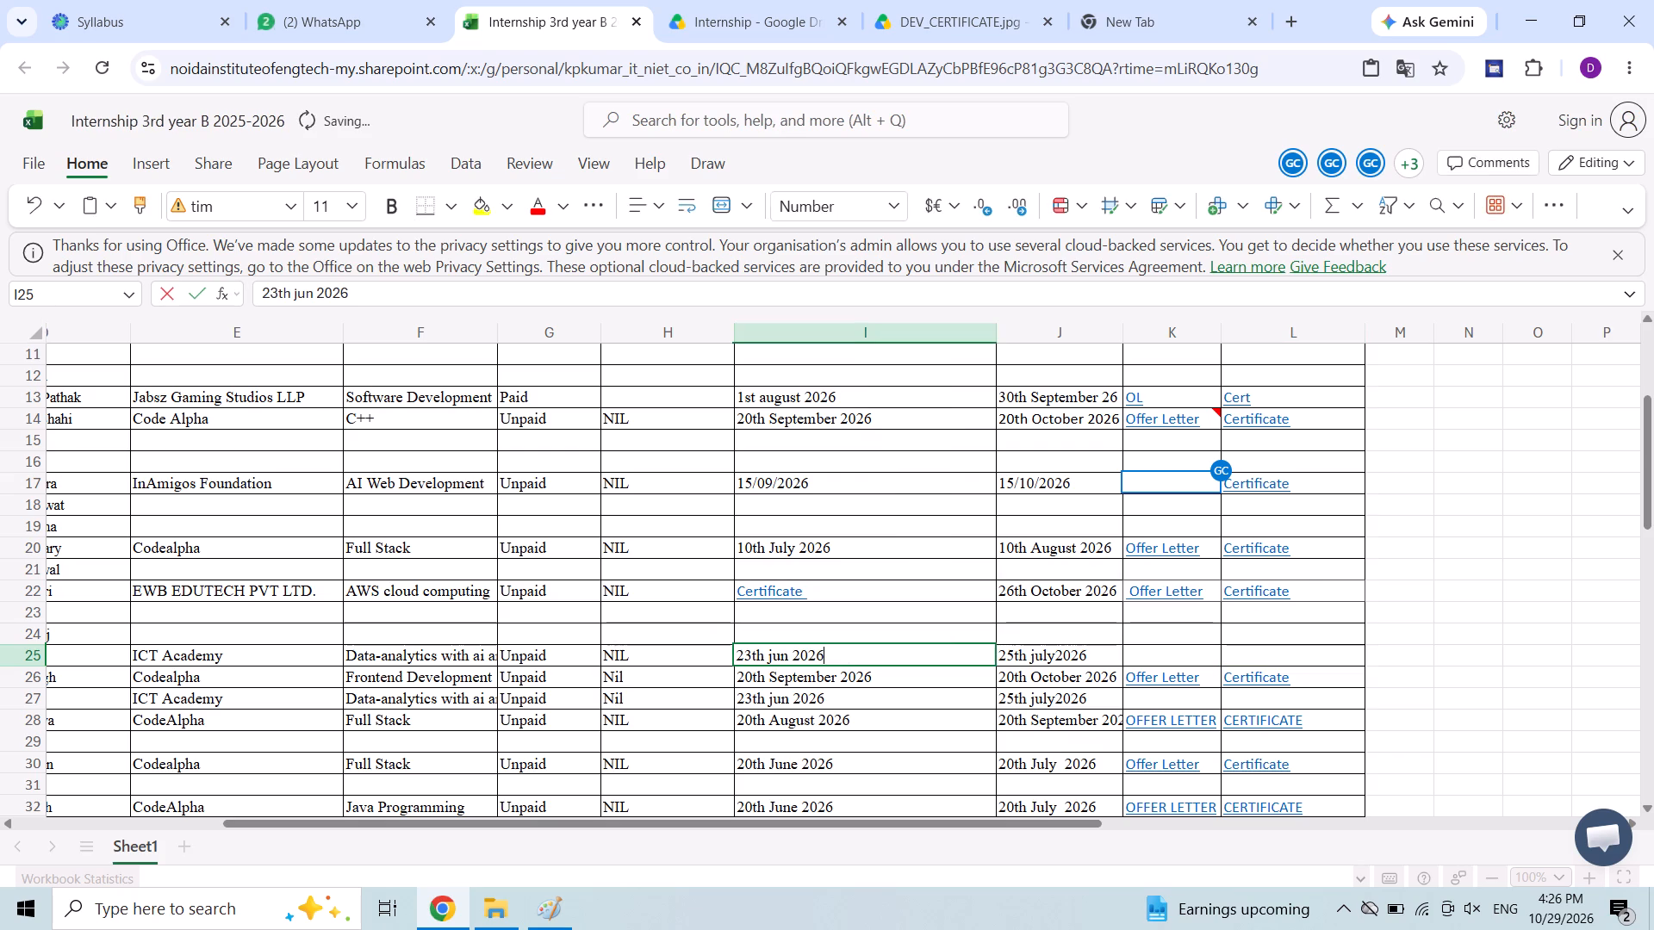
{"action": "left_click", "coordinate": [787, 659]}
{"action": "key", "text": "e"}
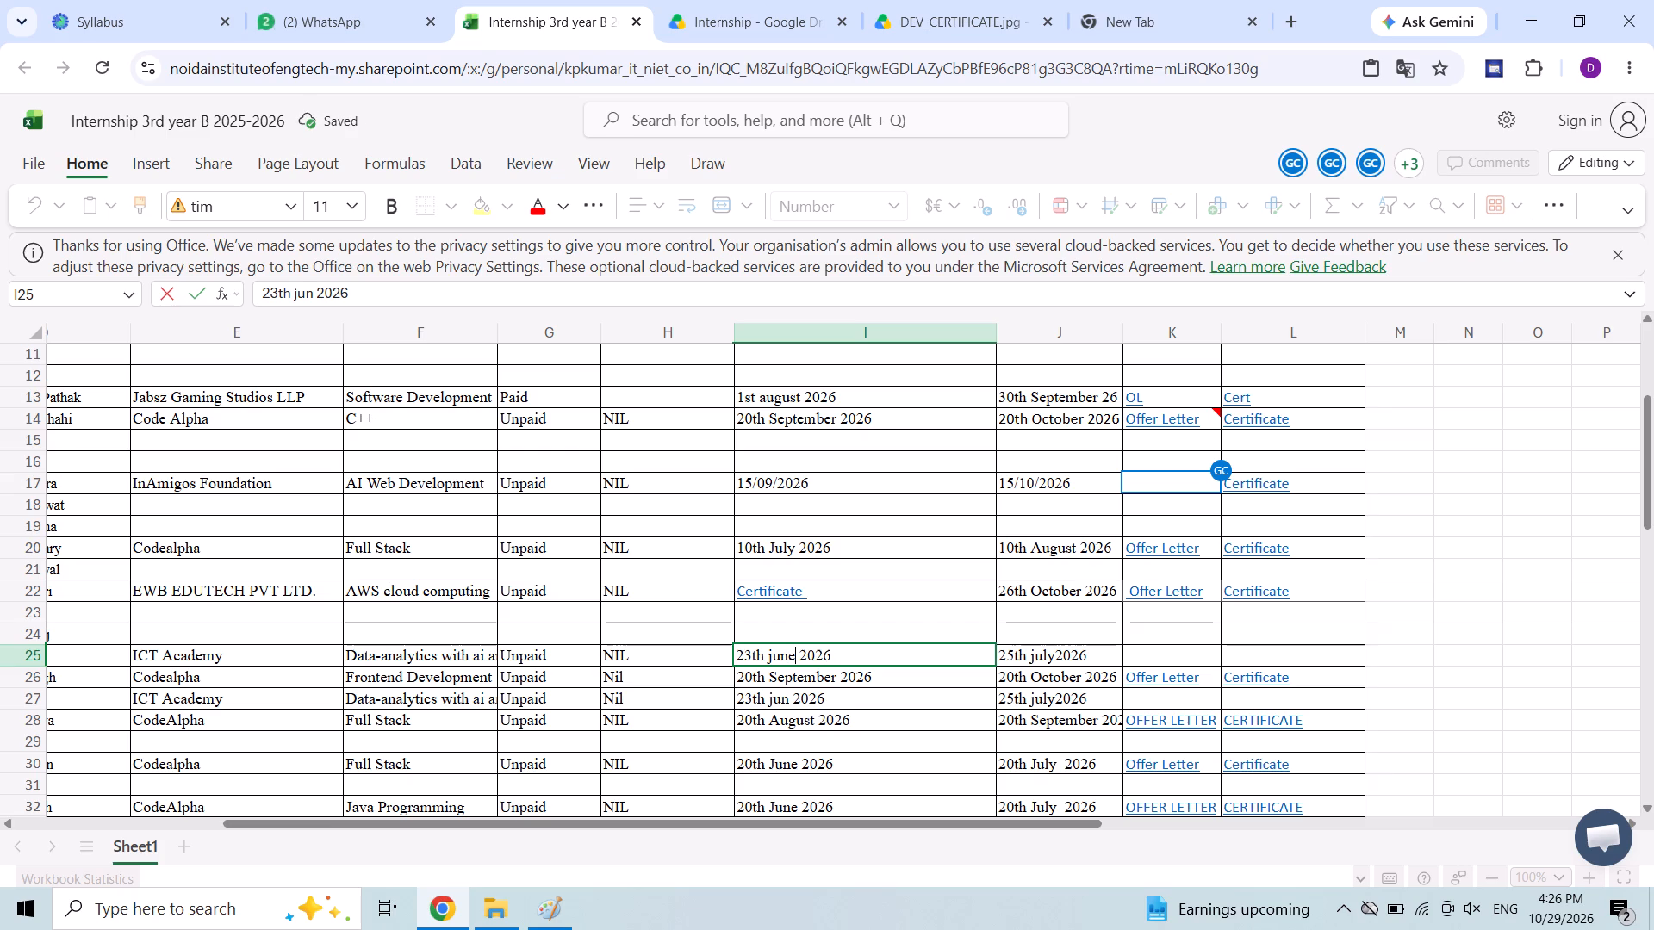
{"action": "left_click", "coordinate": [1227, 659]}
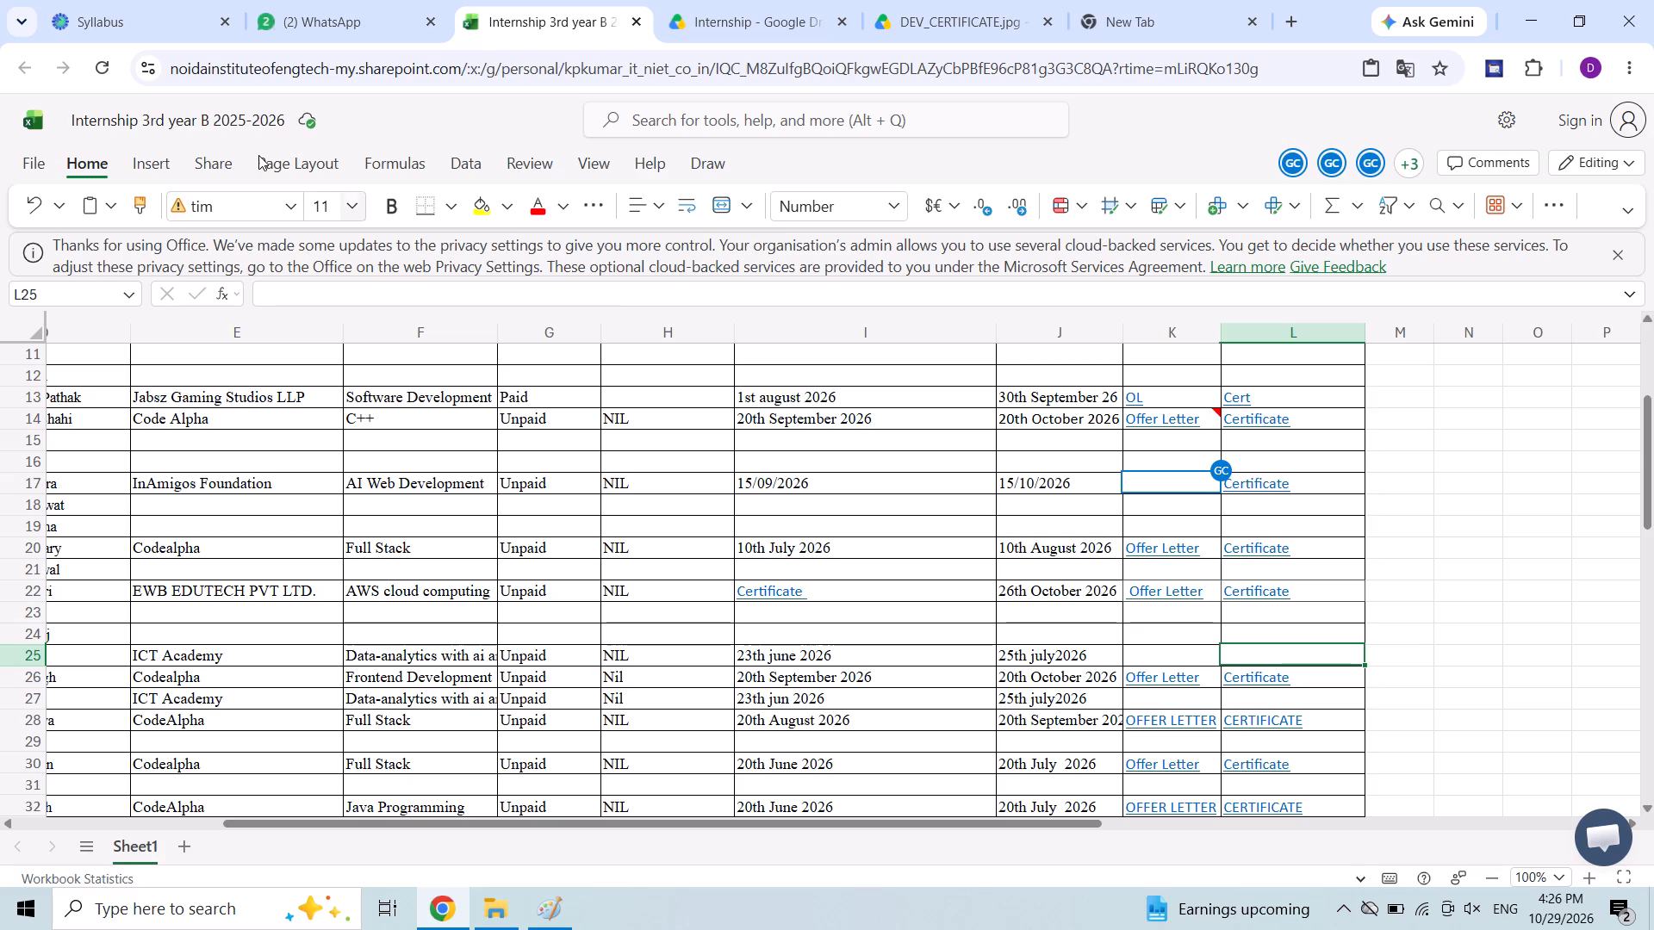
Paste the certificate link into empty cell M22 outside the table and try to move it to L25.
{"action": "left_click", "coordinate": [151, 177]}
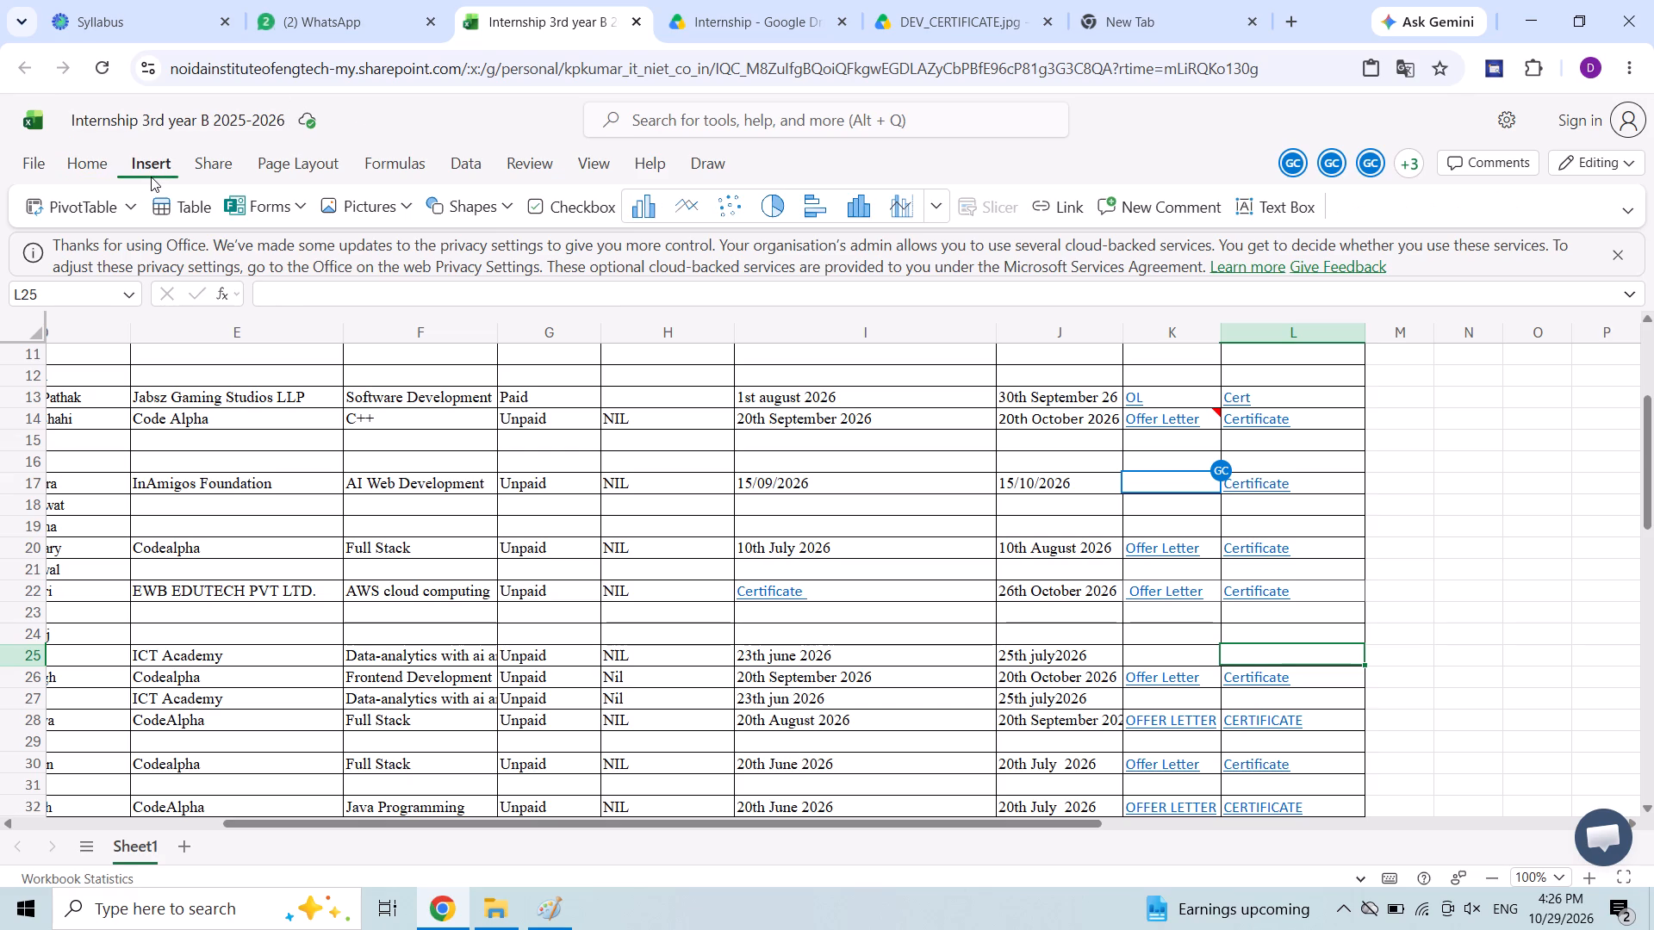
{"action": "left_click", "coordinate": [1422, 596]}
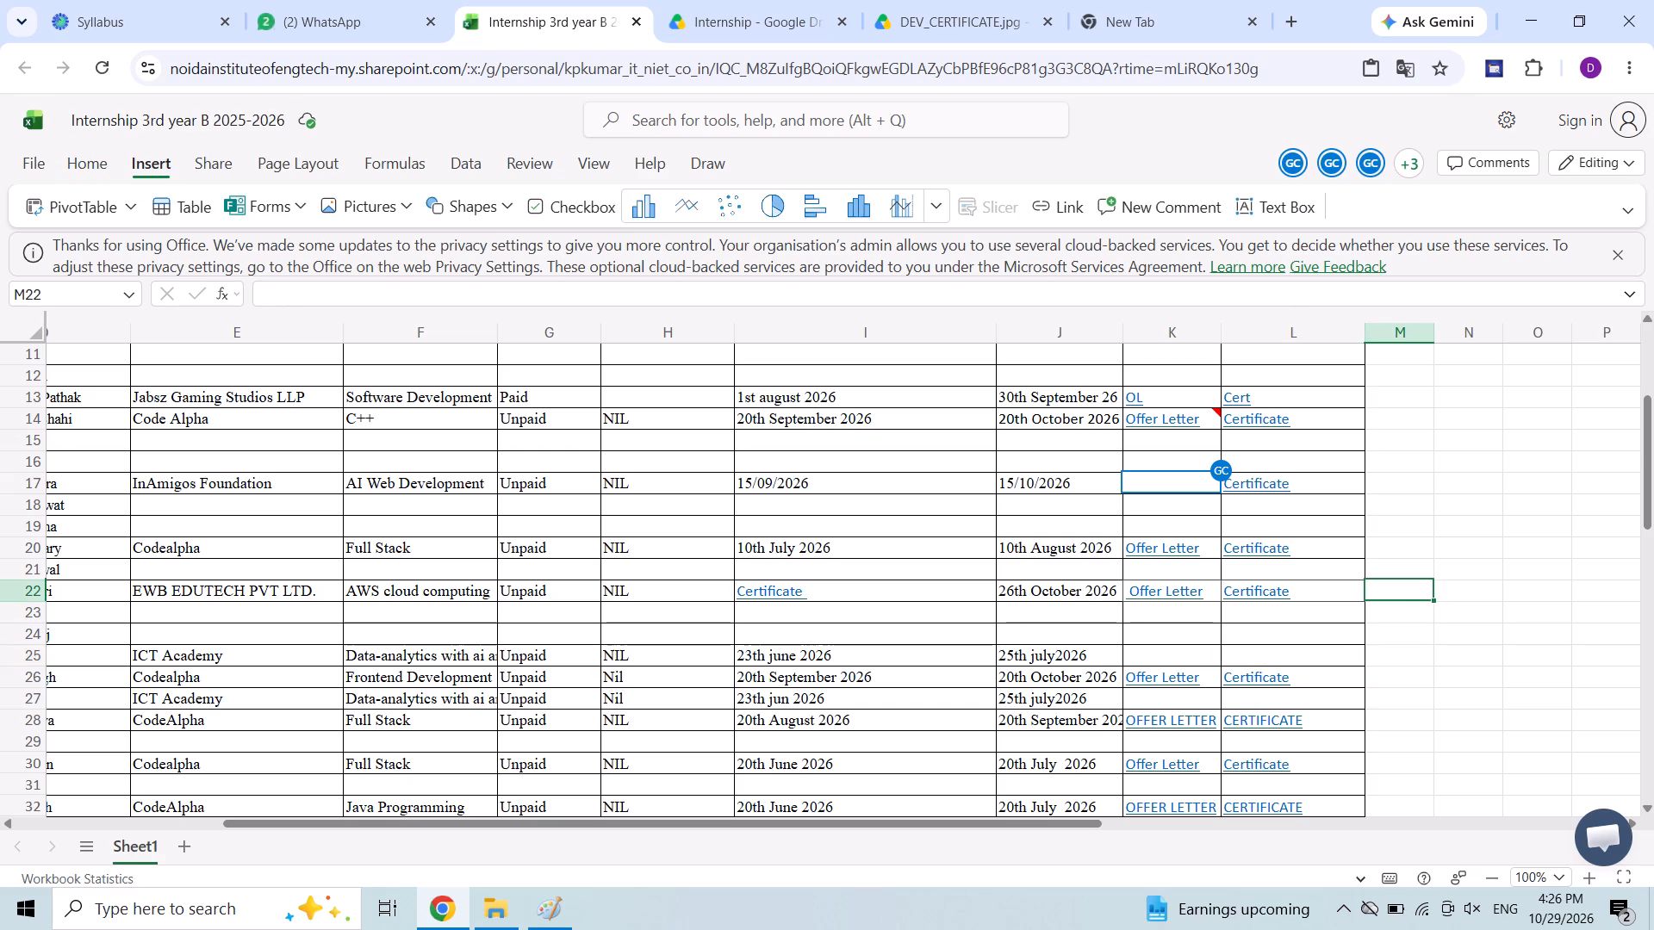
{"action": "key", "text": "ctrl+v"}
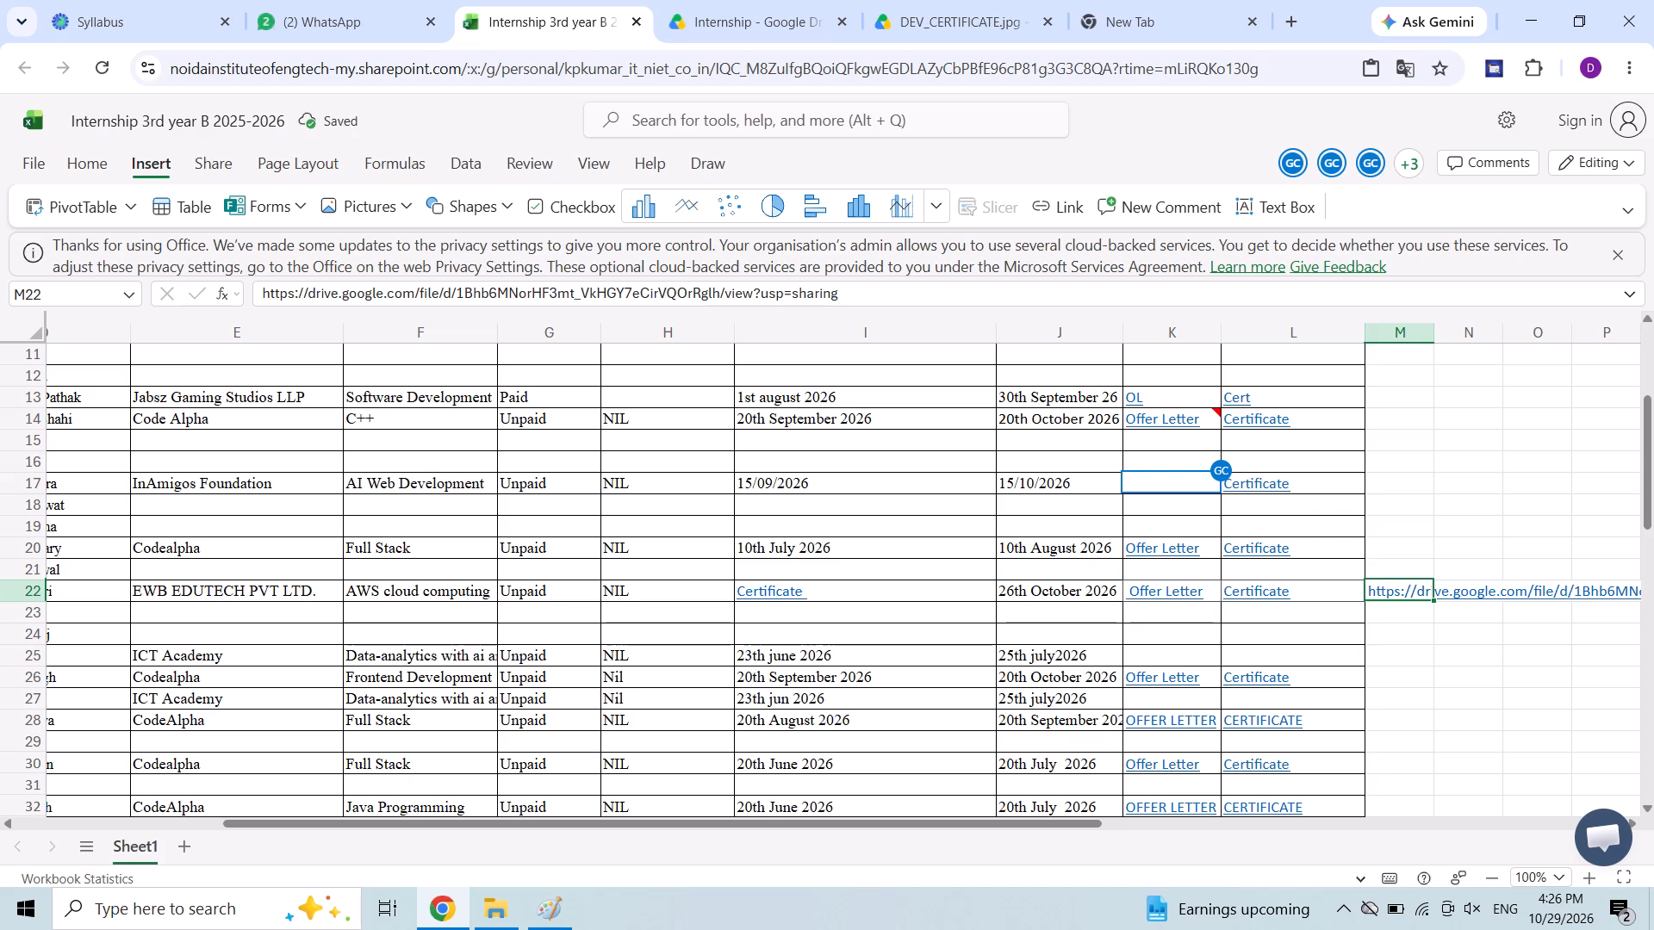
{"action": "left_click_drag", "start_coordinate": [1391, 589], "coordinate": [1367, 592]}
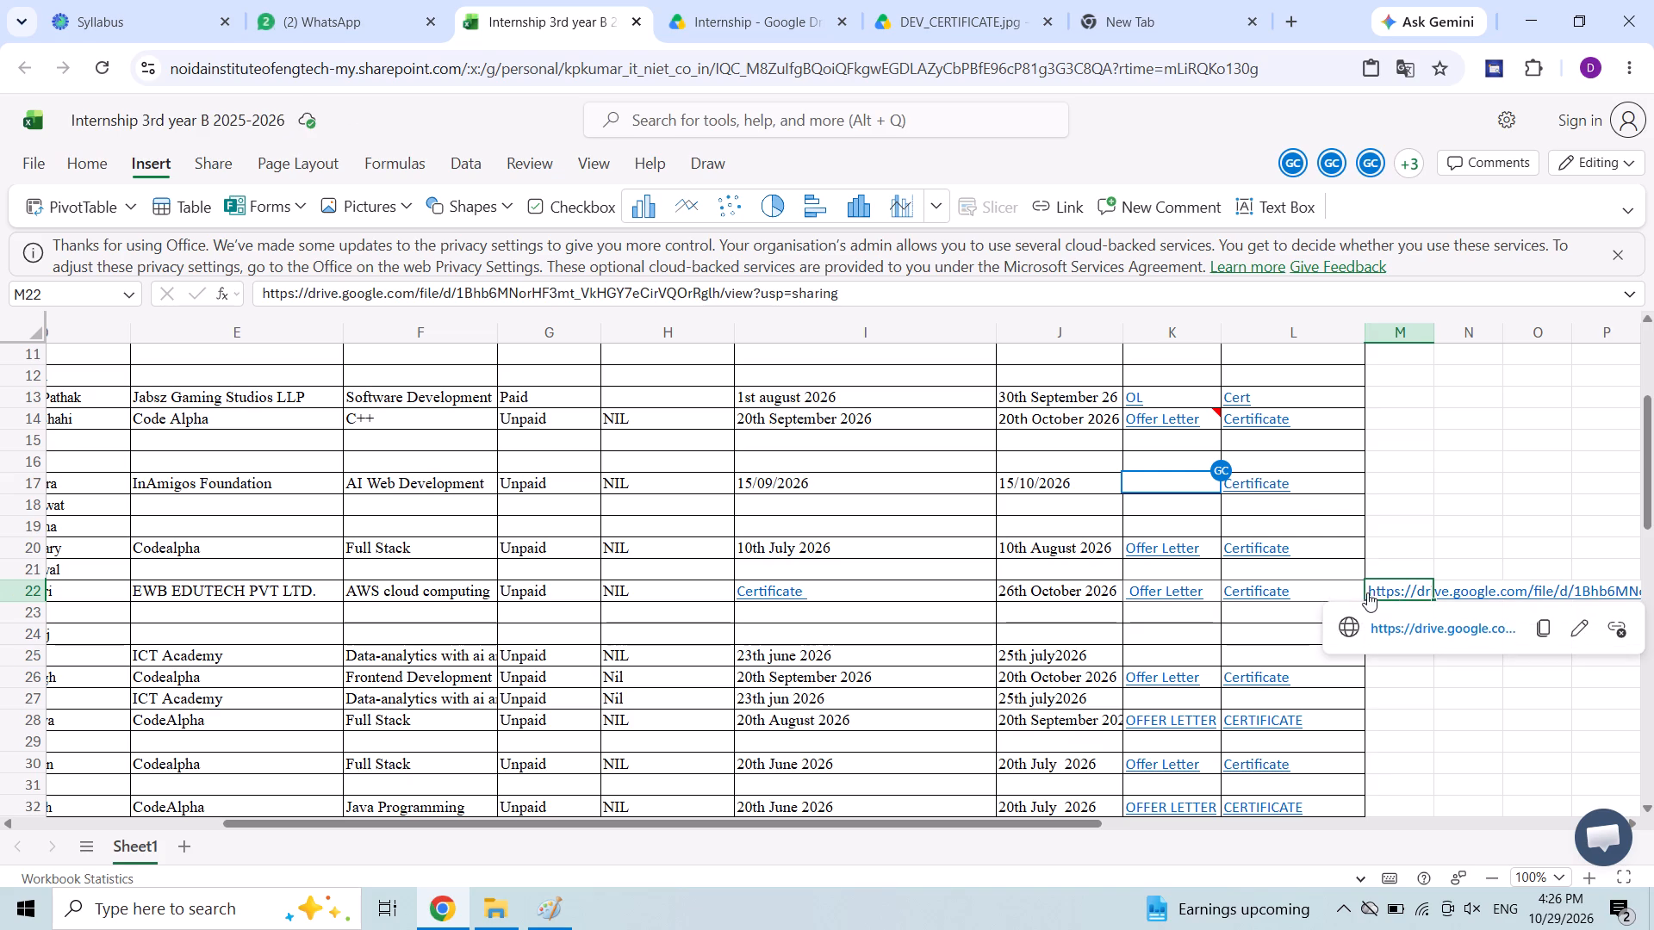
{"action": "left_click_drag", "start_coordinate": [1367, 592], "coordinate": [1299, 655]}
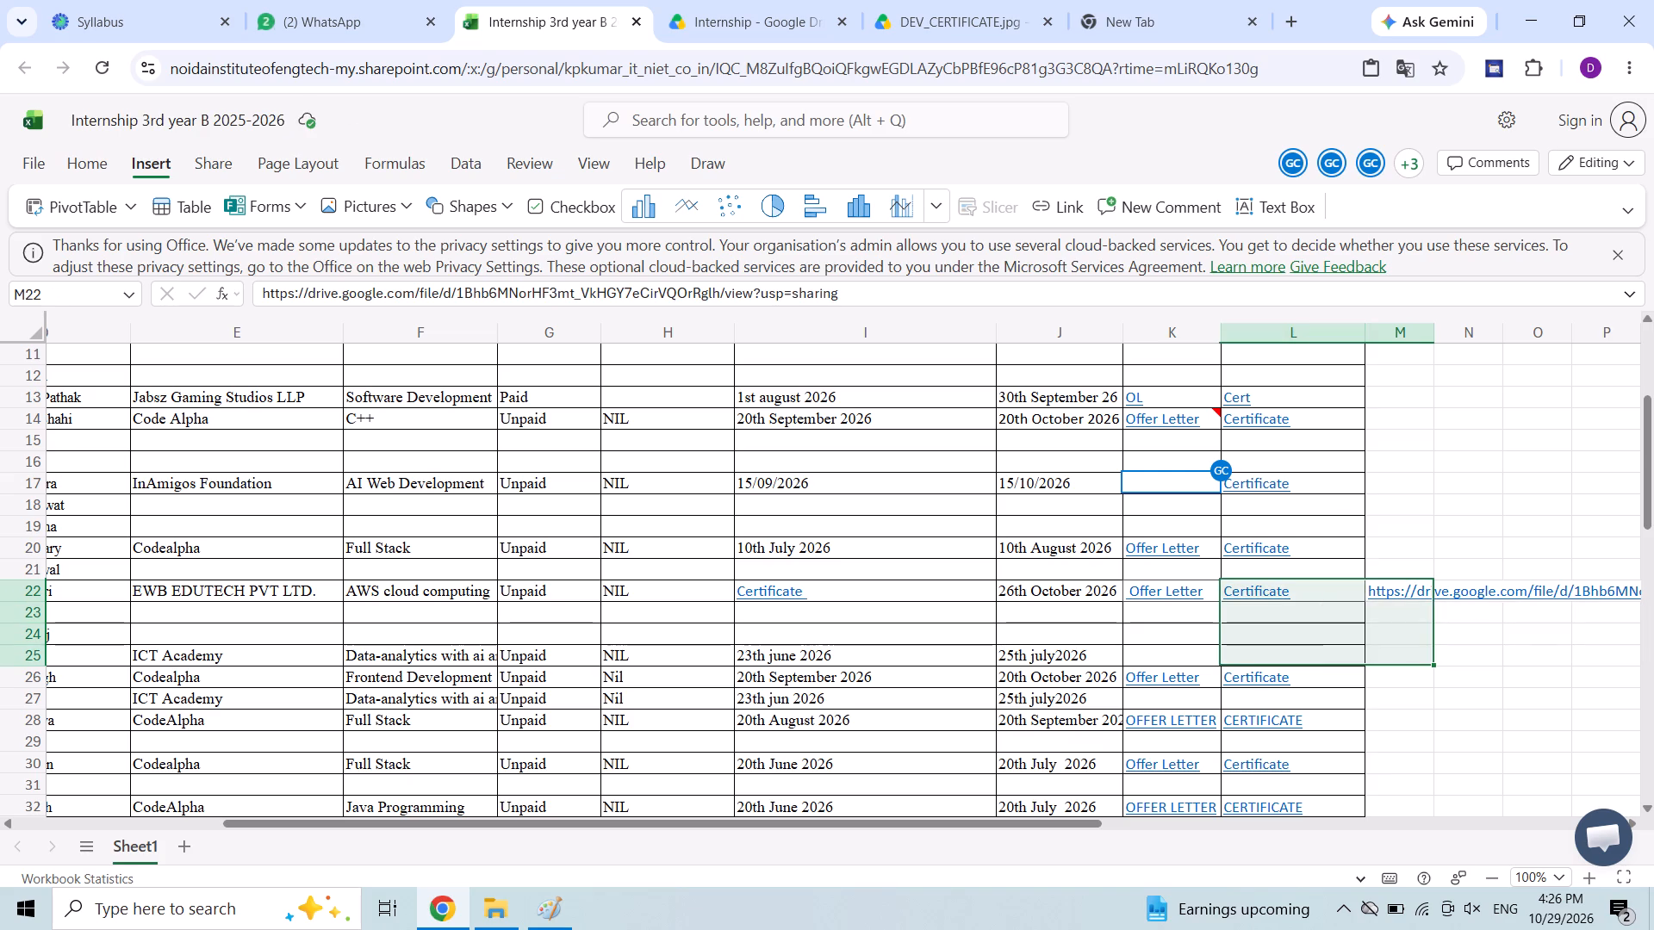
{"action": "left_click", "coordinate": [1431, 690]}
Paste the copied certificate link into cell L25 without entering the cell's edit mode.
{"action": "left_click", "coordinate": [1305, 653]}
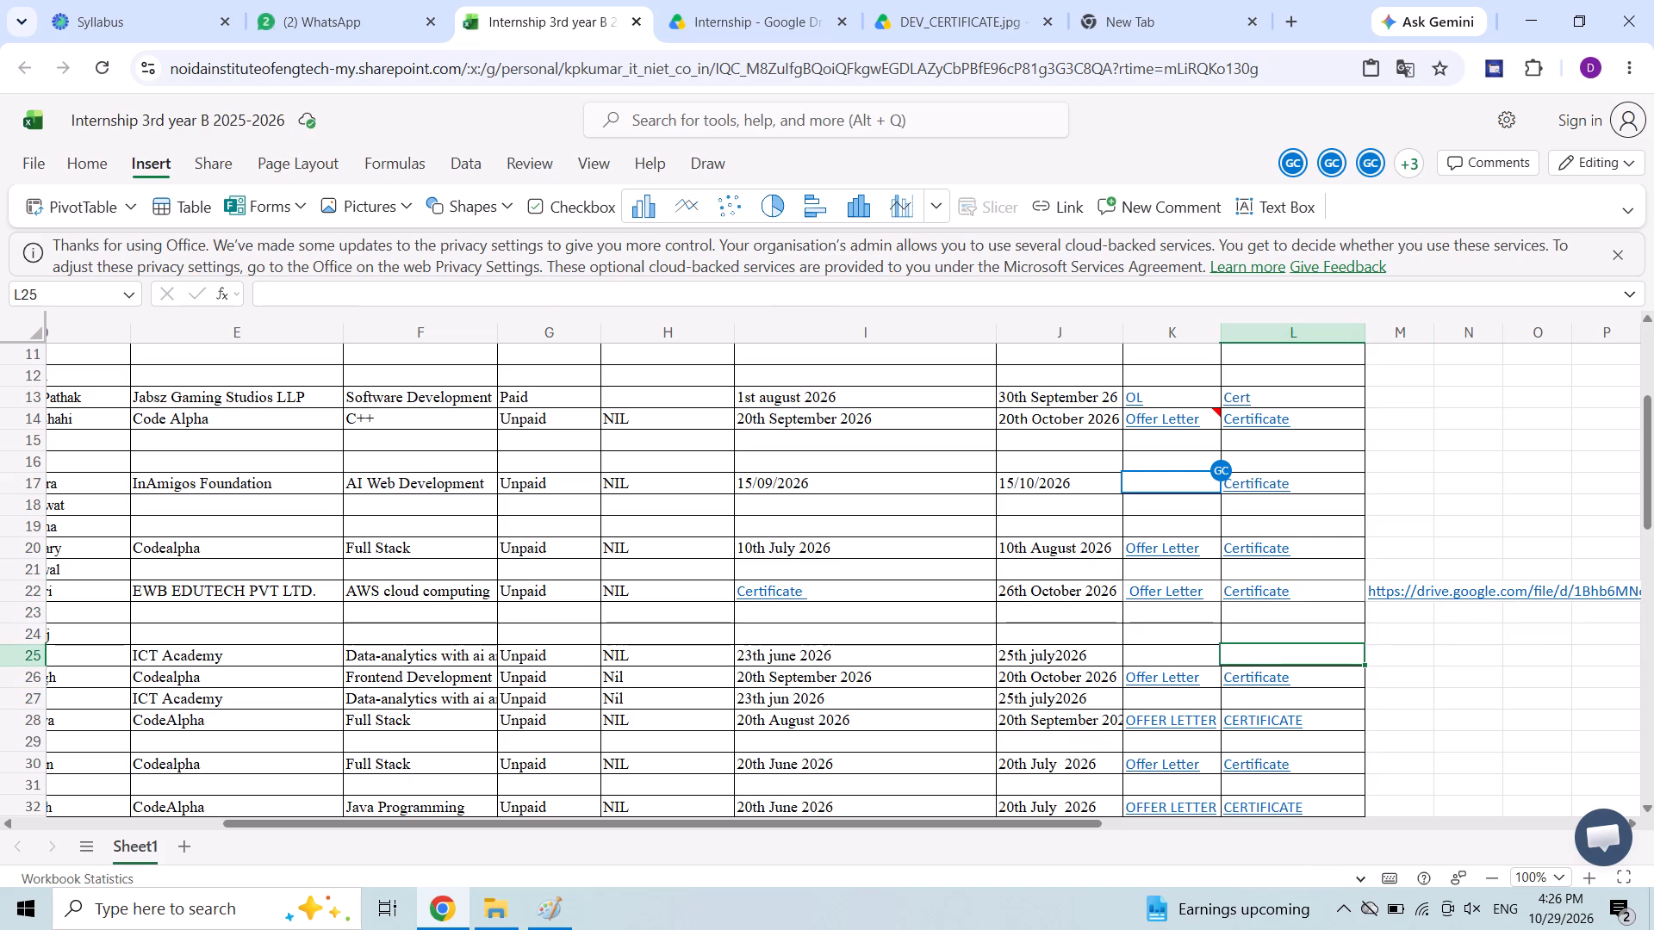
{"action": "key", "text": "ctrl+v"}
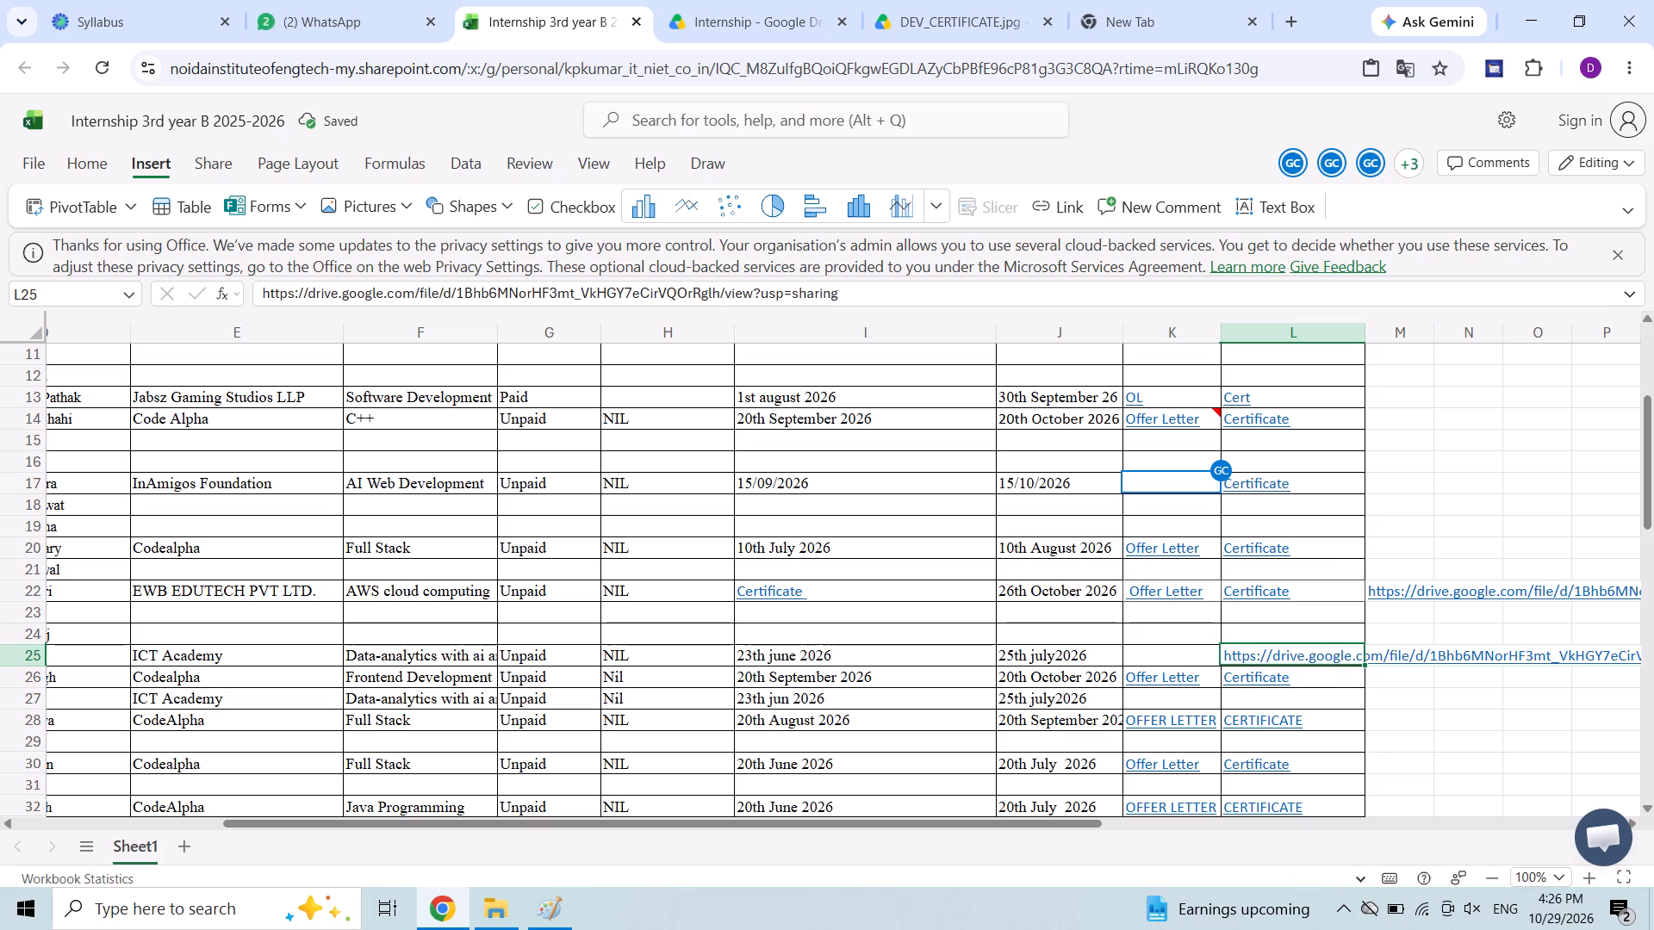
{"action": "left_click", "coordinate": [1422, 701]}
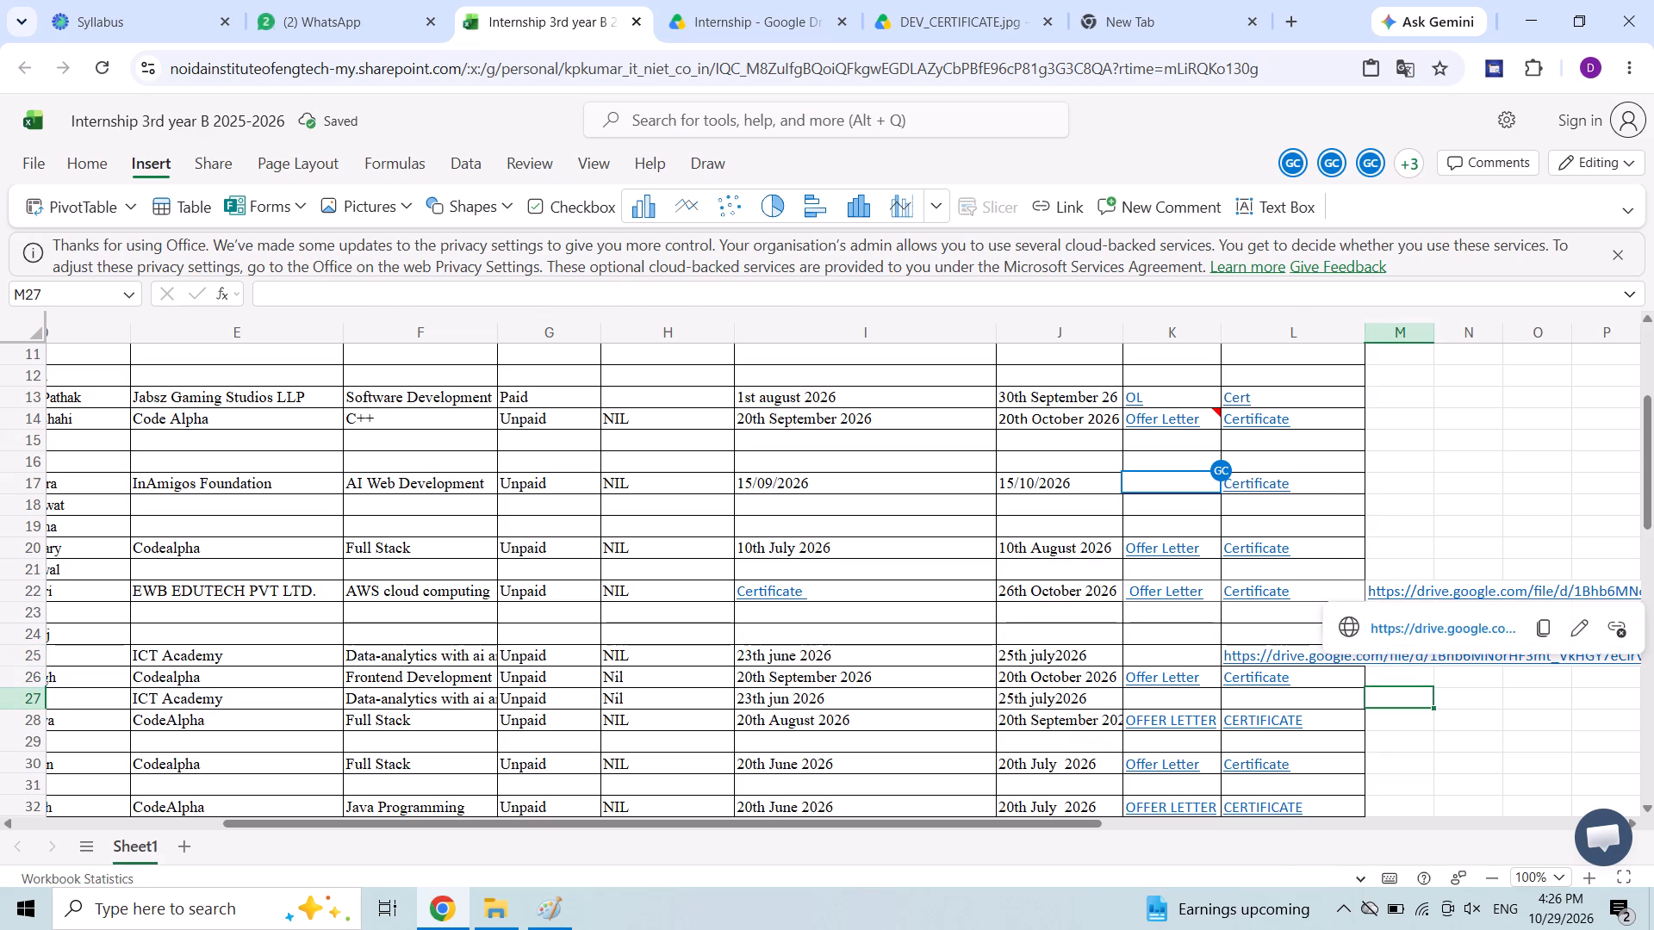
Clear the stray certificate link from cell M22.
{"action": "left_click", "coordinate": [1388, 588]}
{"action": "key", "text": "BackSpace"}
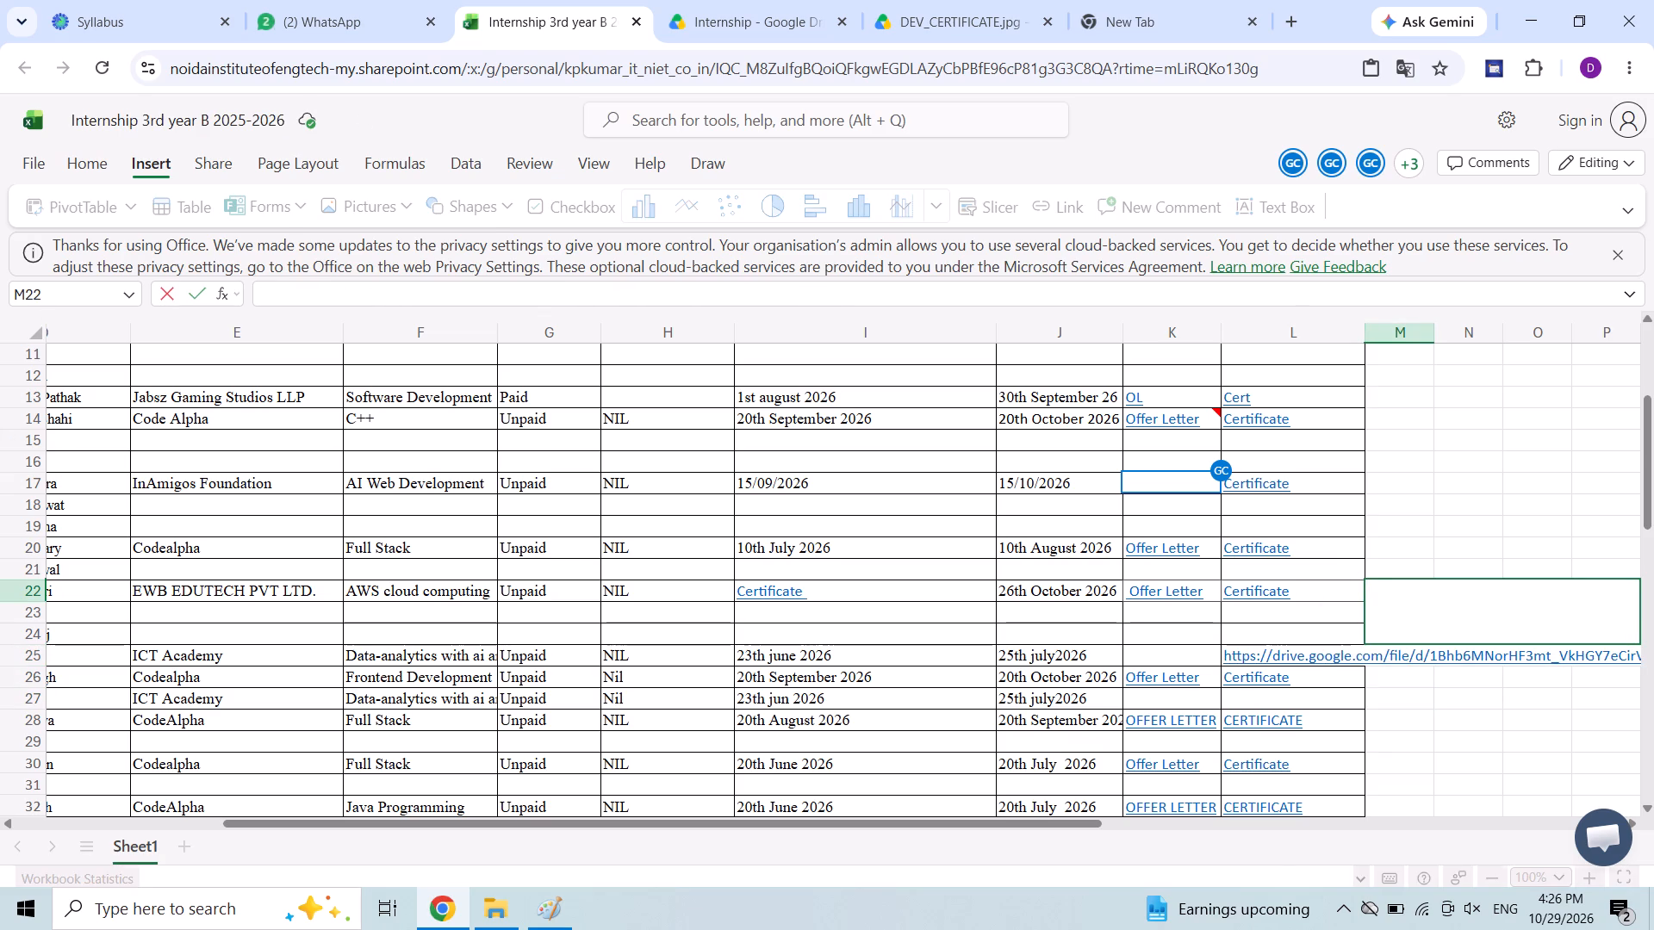
Change the display text of the link in cell L25 to Certificate.
{"action": "left_click", "coordinate": [1268, 664]}
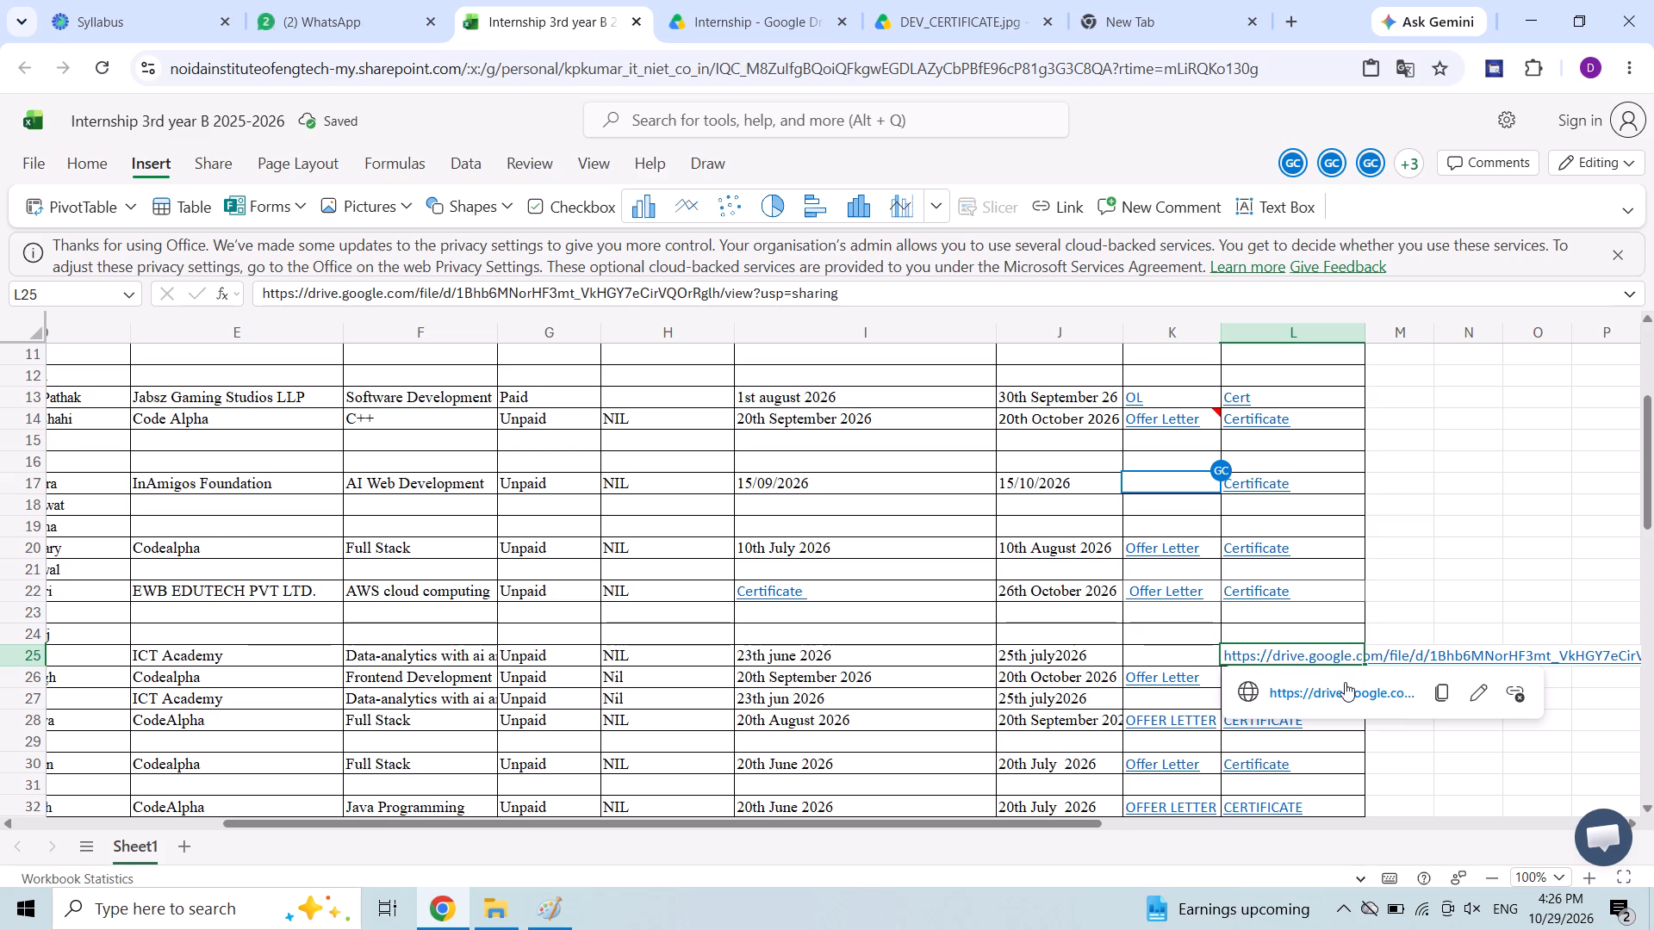
{"action": "left_click", "coordinate": [1473, 696]}
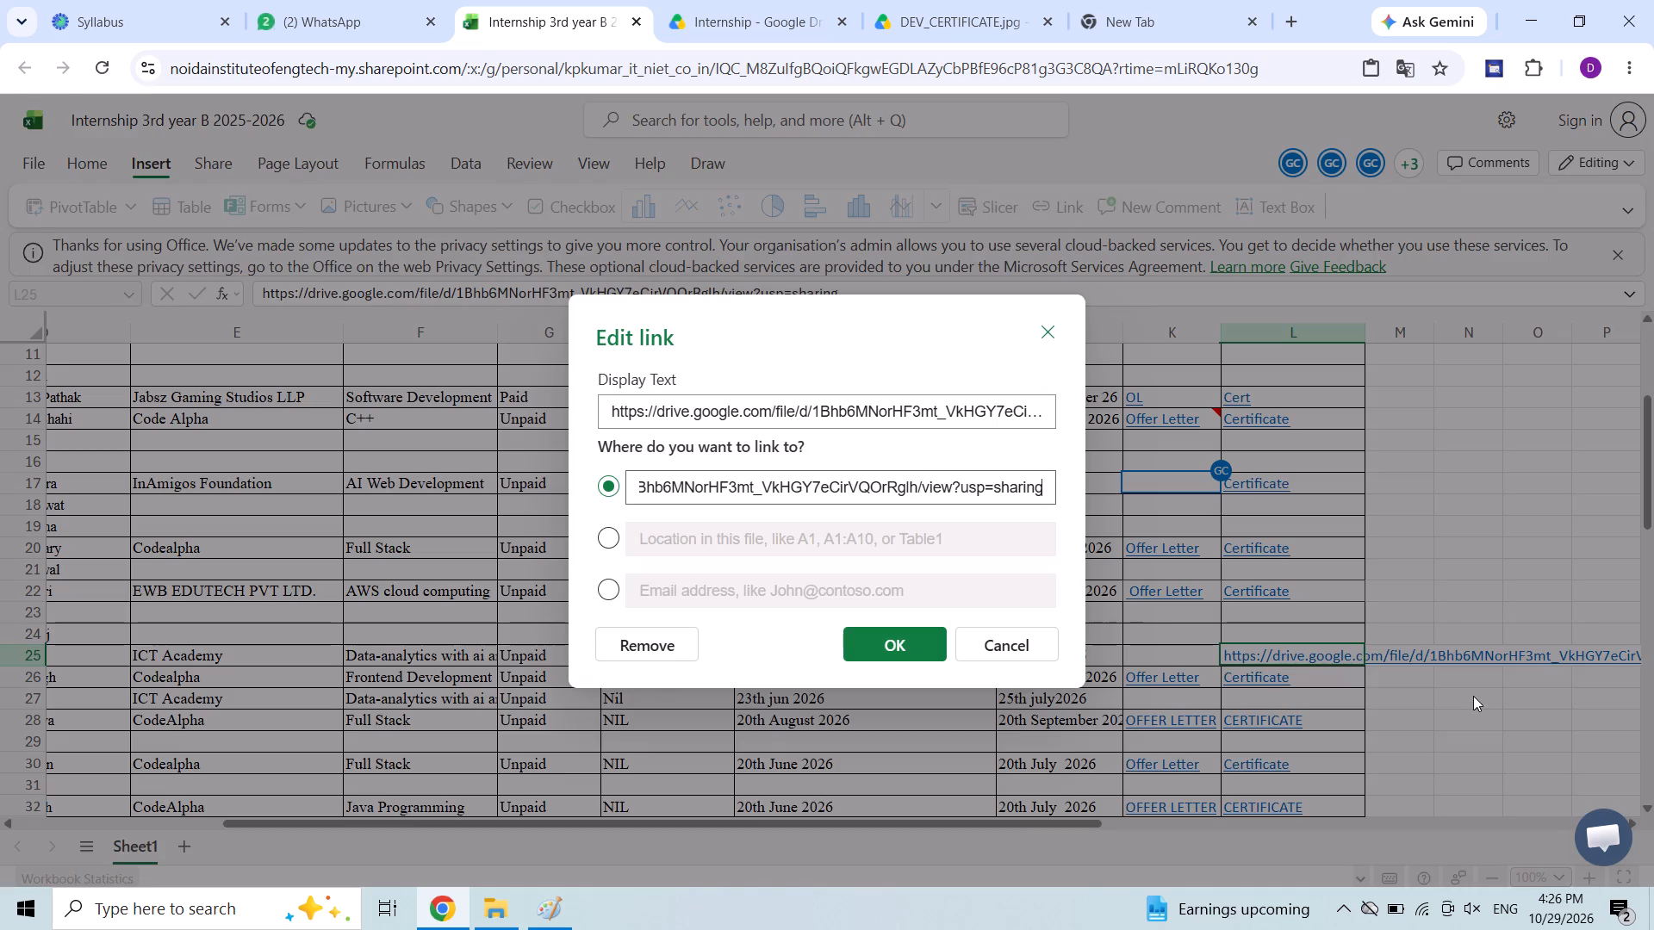
{"action": "left_click", "coordinate": [802, 406]}
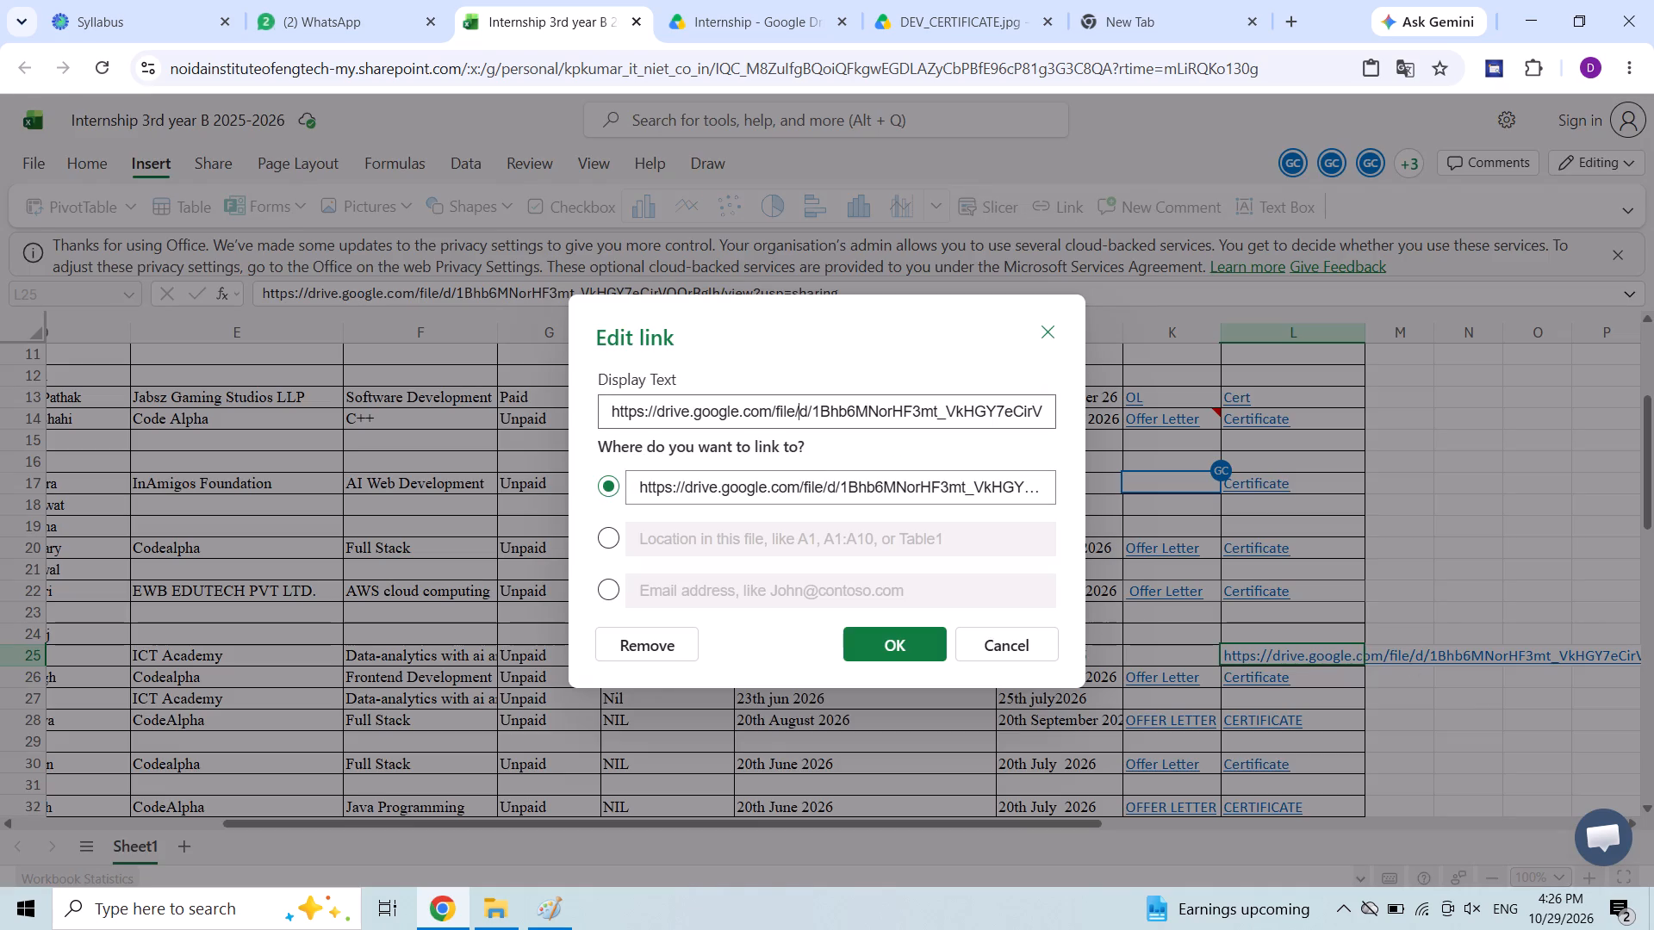
{"action": "key", "text": "ctrl+a"}
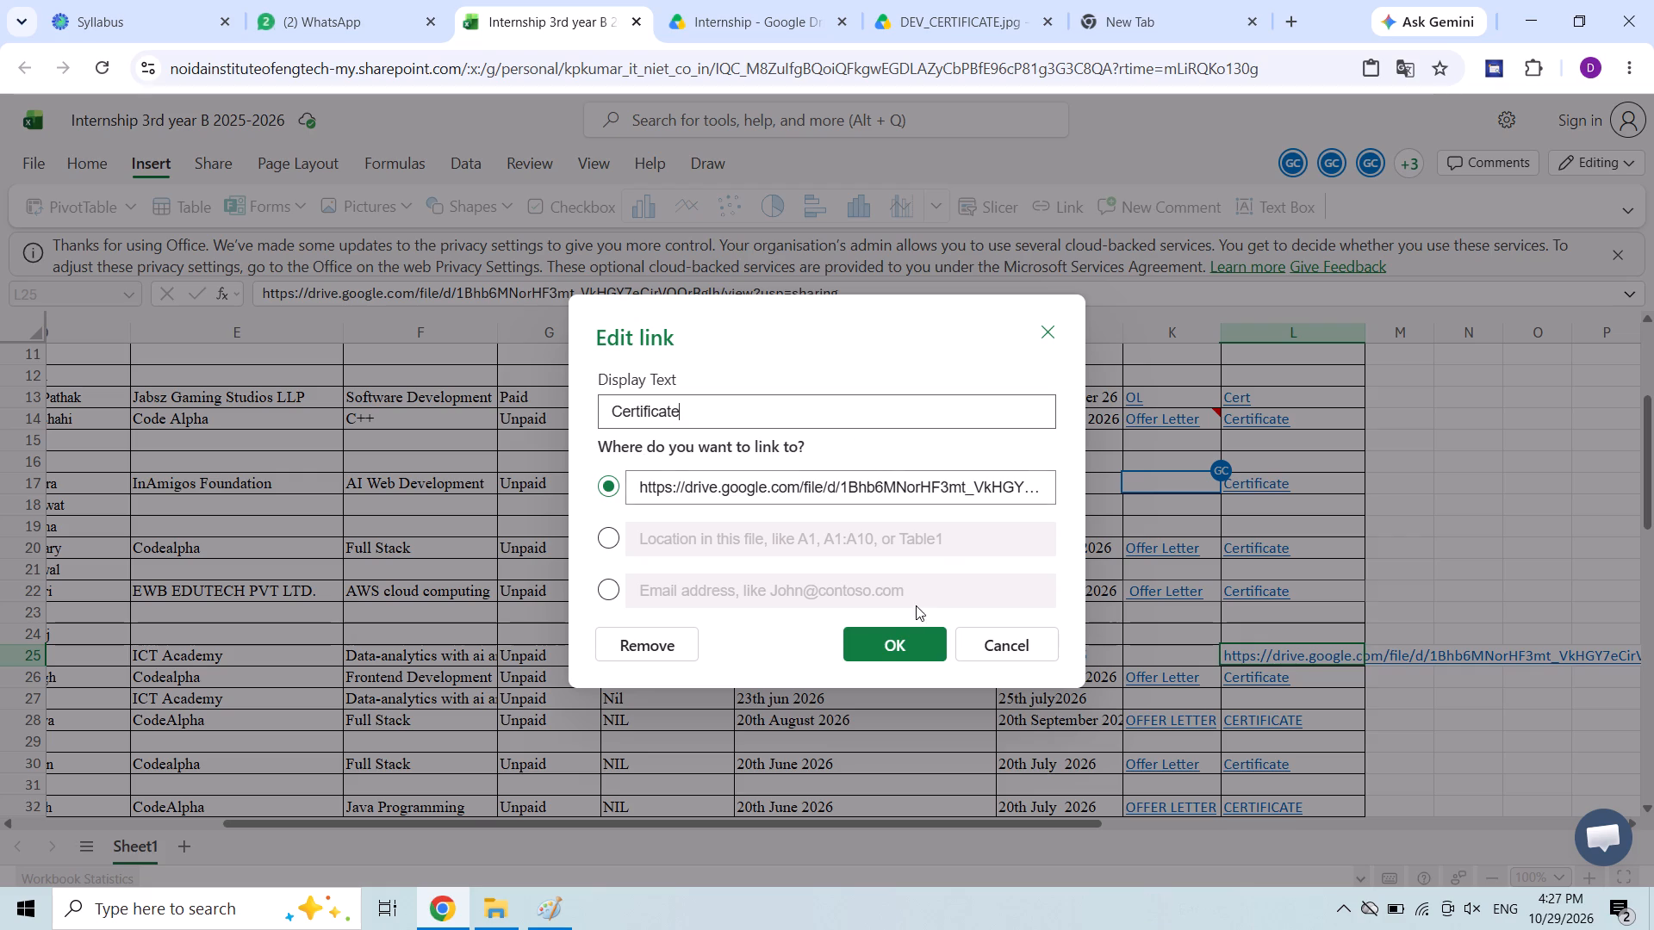
{"action": "left_click", "coordinate": [888, 644]}
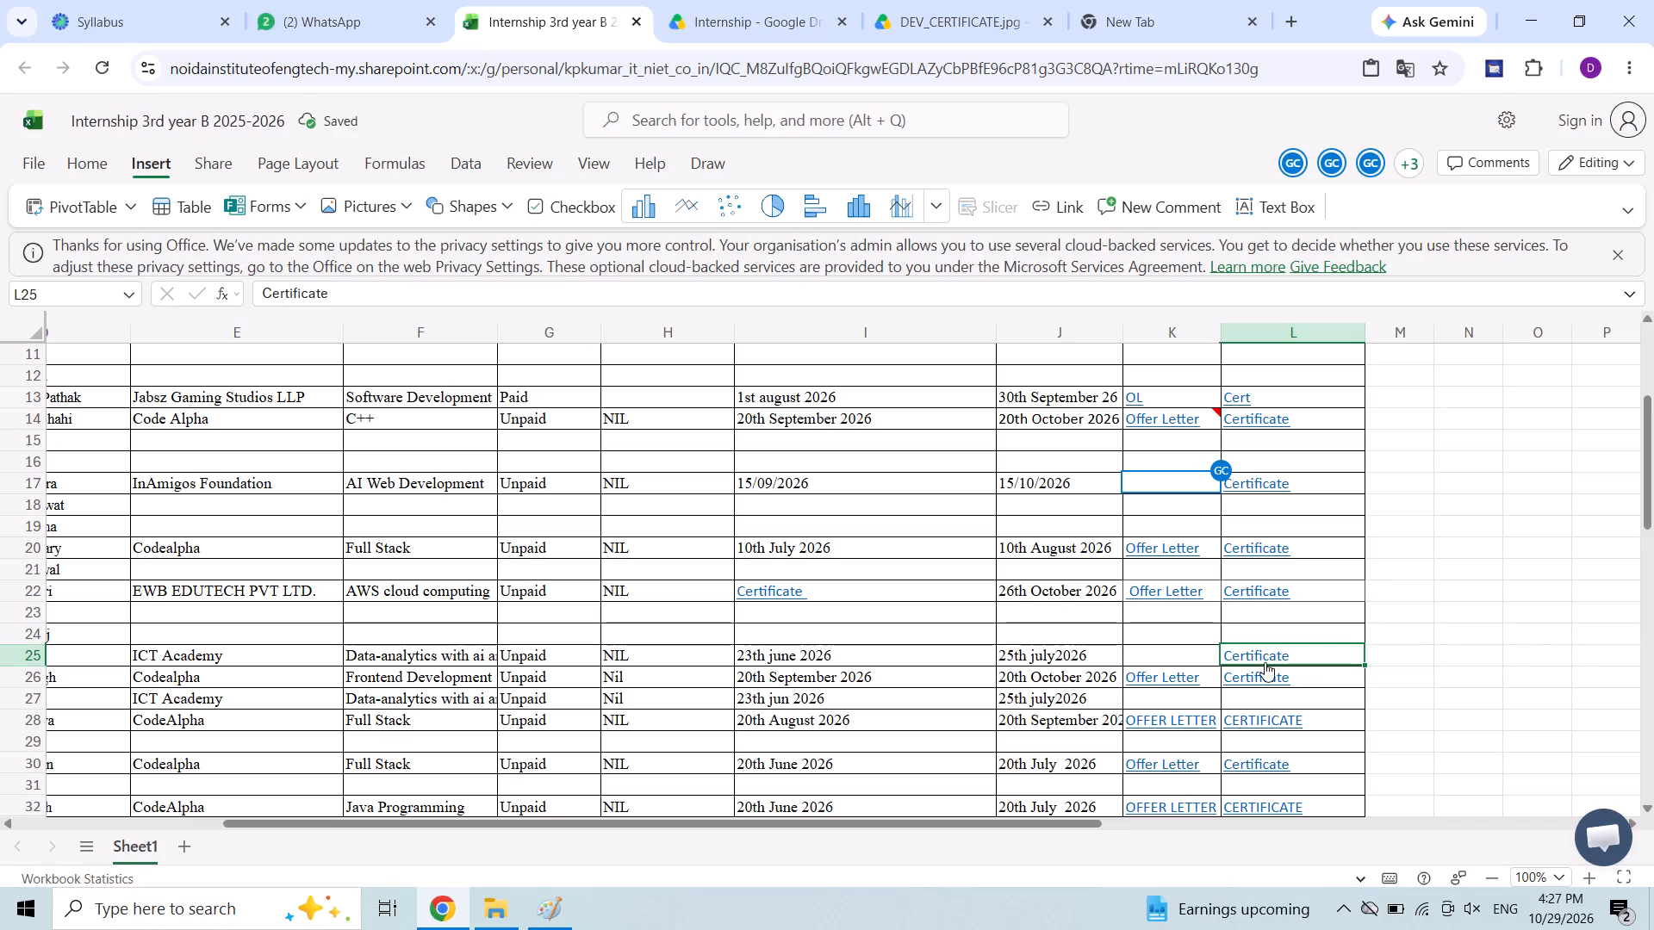
Open the Certificate link in cell L25 to check it, and close all open Google Drive tabs.
{"action": "left_click", "coordinate": [1264, 651]}
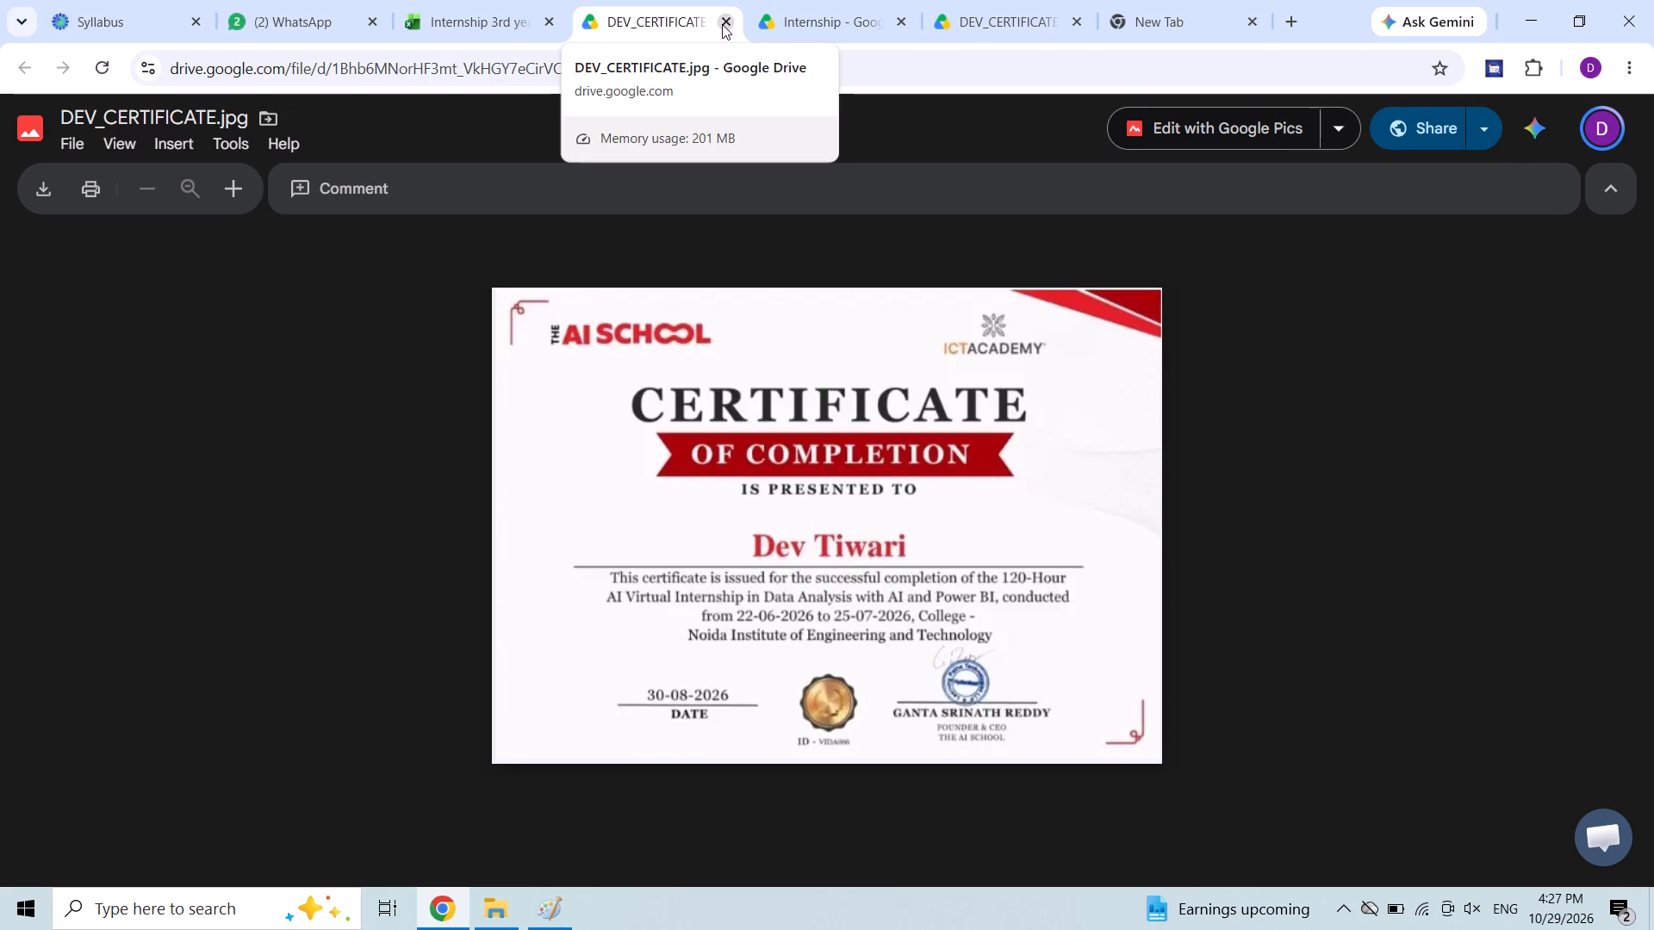
{"action": "left_click", "coordinate": [722, 24]}
{"action": "left_click", "coordinate": [722, 24]}
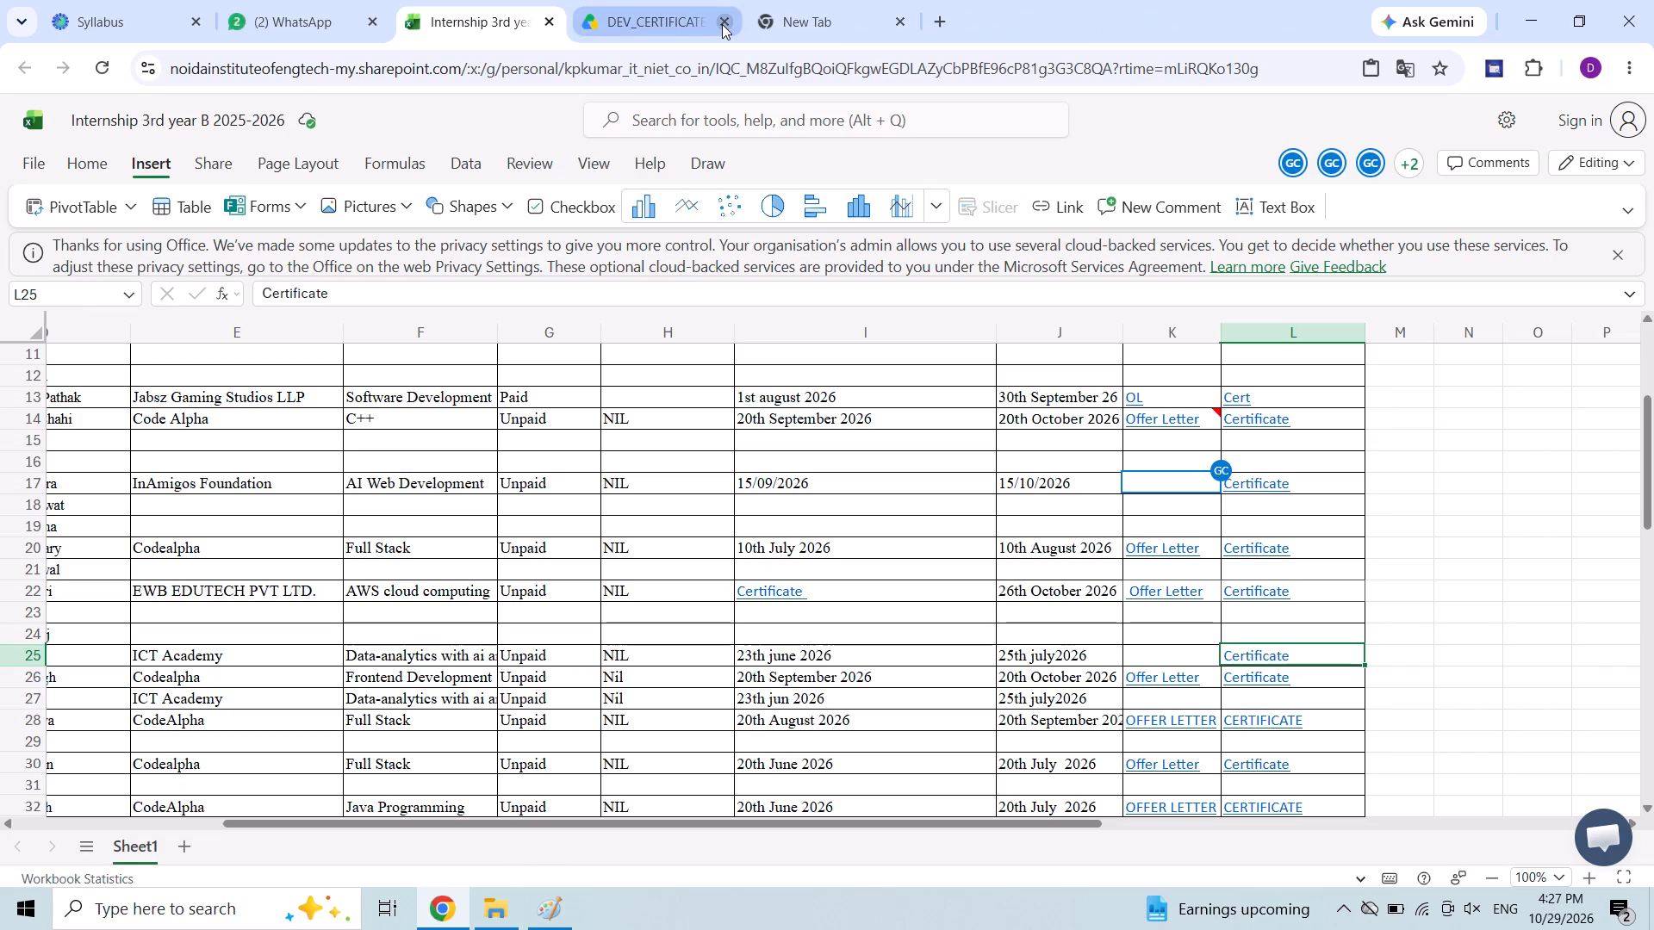
{"action": "left_click", "coordinate": [722, 24]}
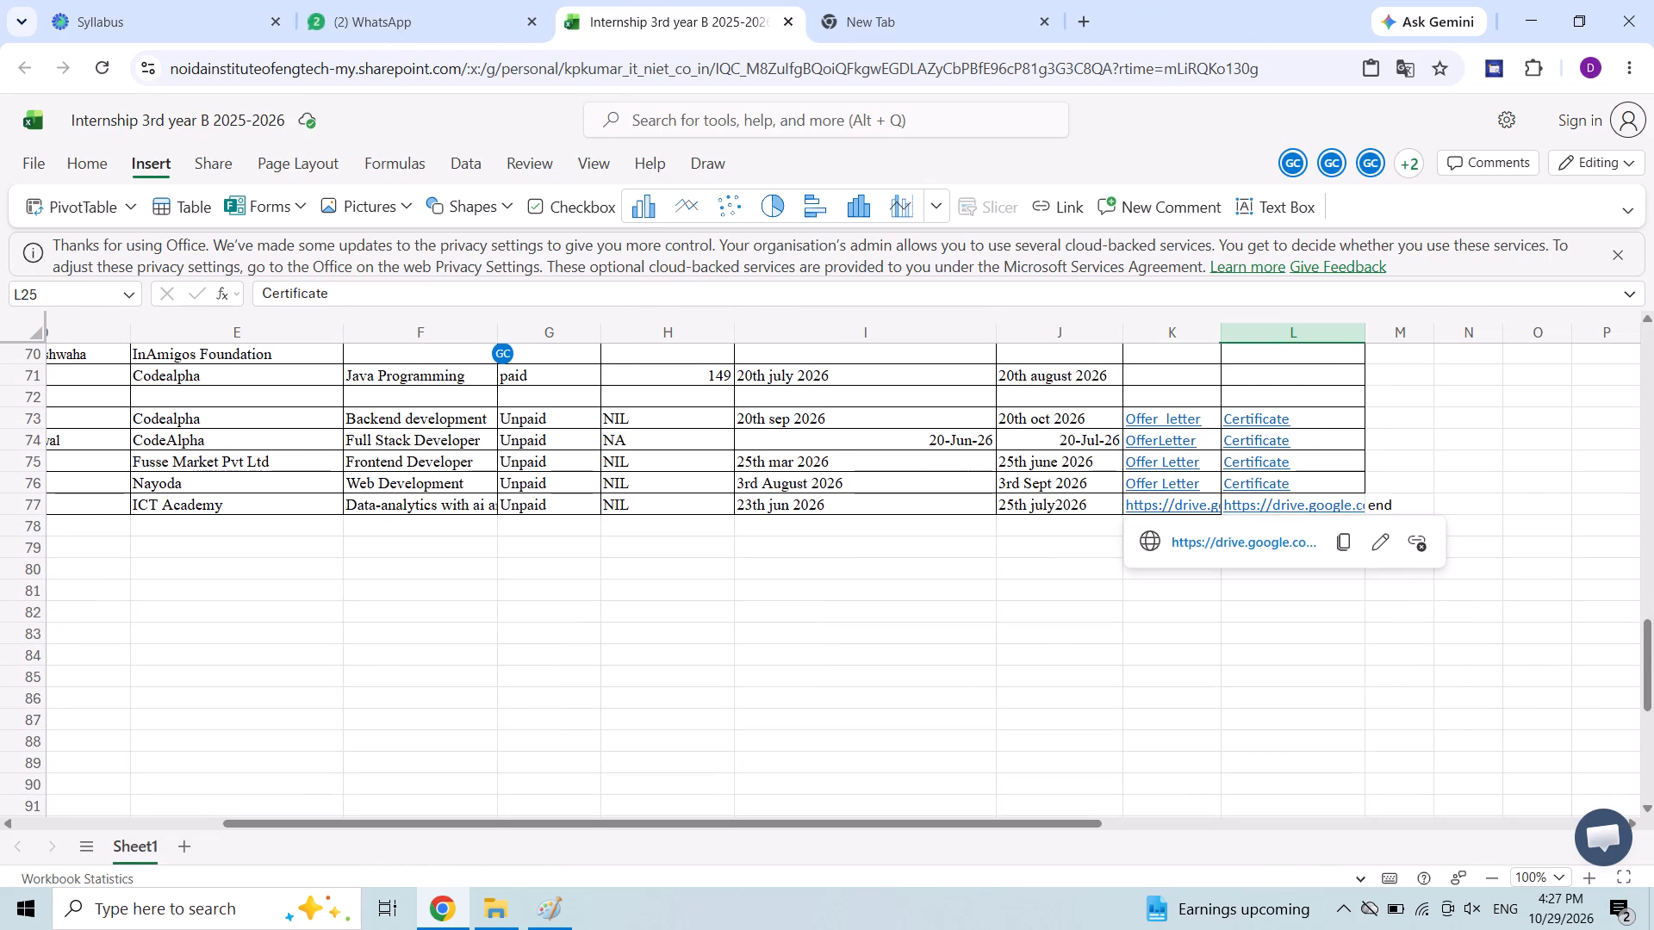
Open the Google Drive link in cell K77 of the ICT Academy row to view its document, and close its tab.
{"action": "left_click", "coordinate": [1166, 505]}
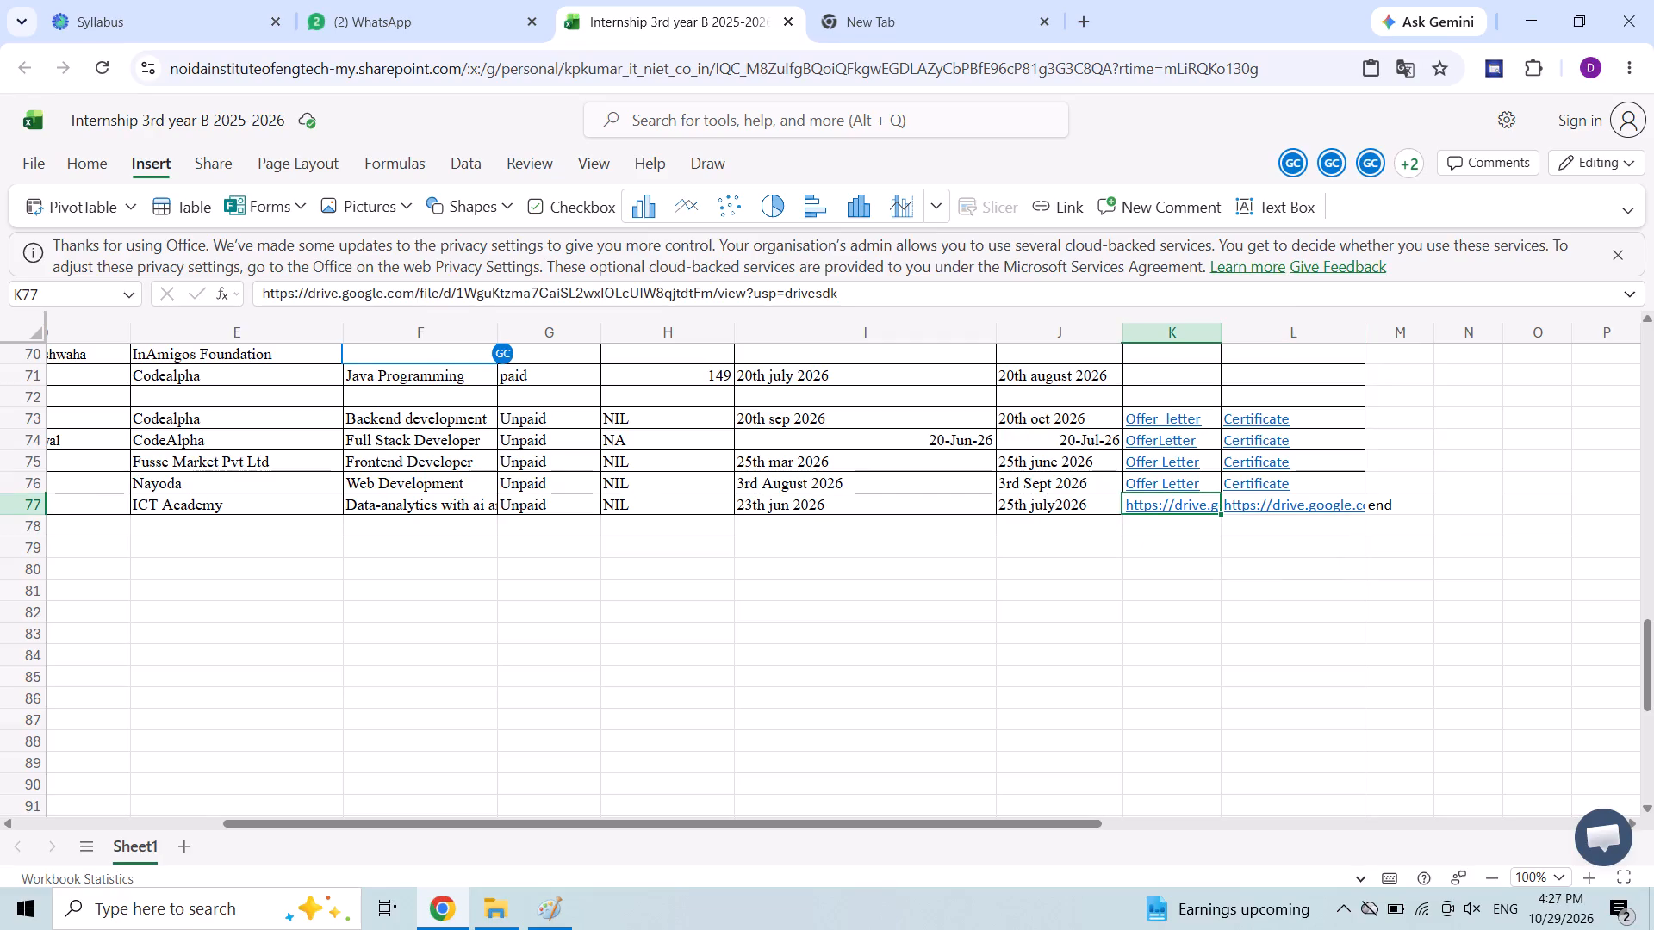
{"action": "left_click", "coordinate": [1166, 506]}
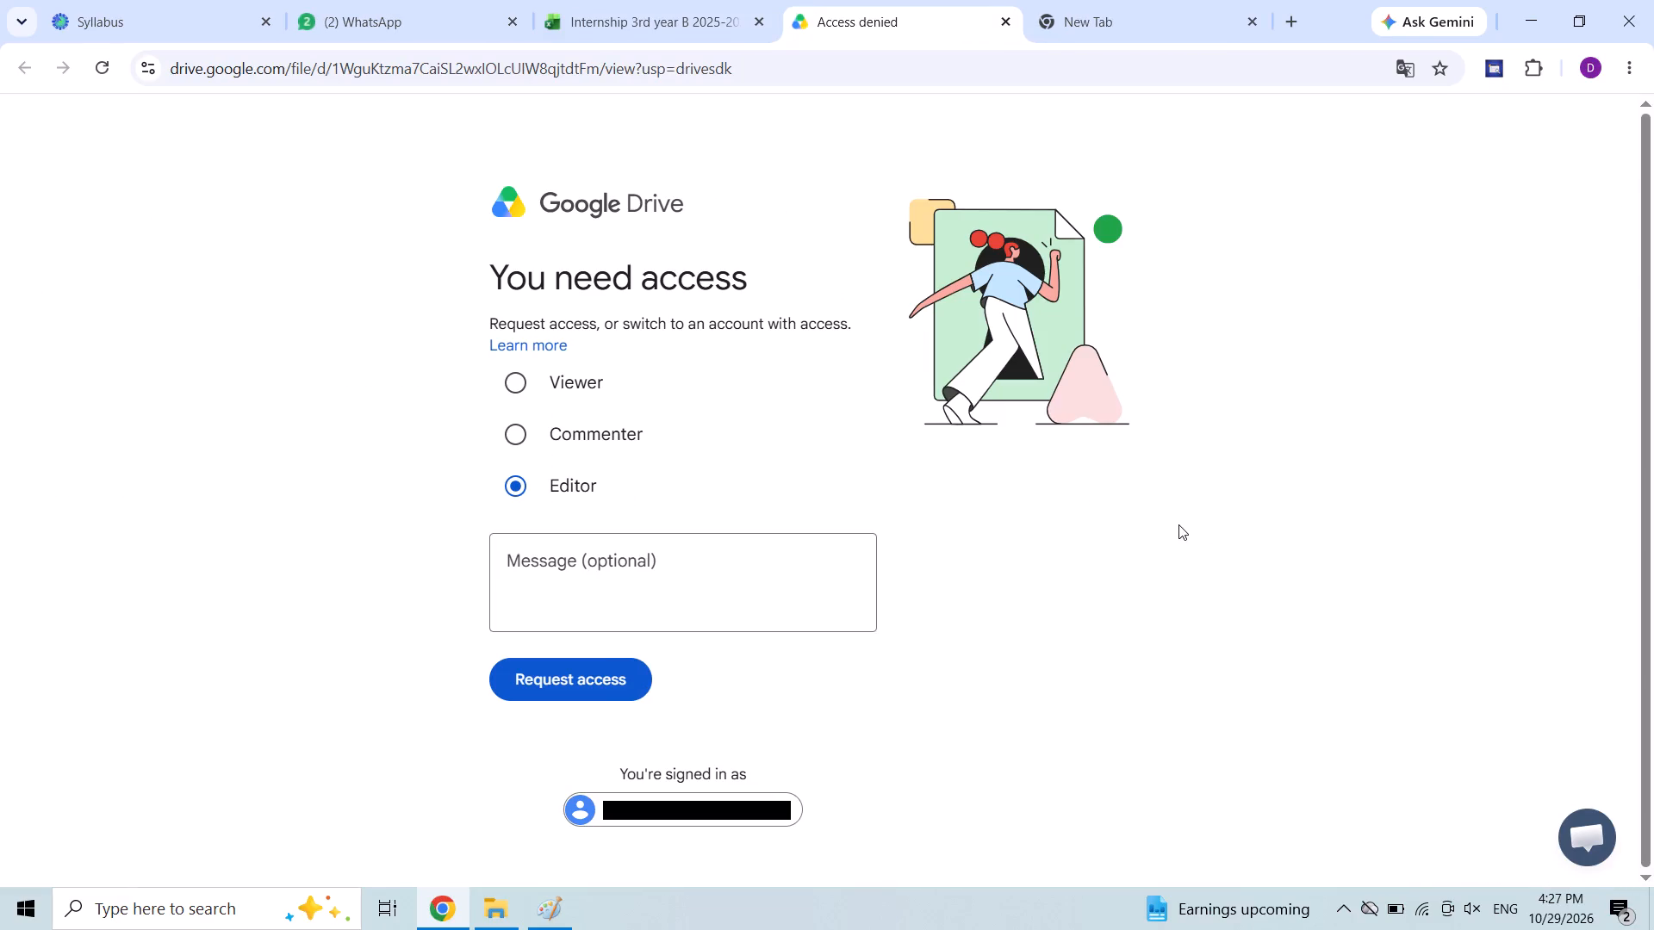
{"action": "left_click", "coordinate": [1008, 26]}
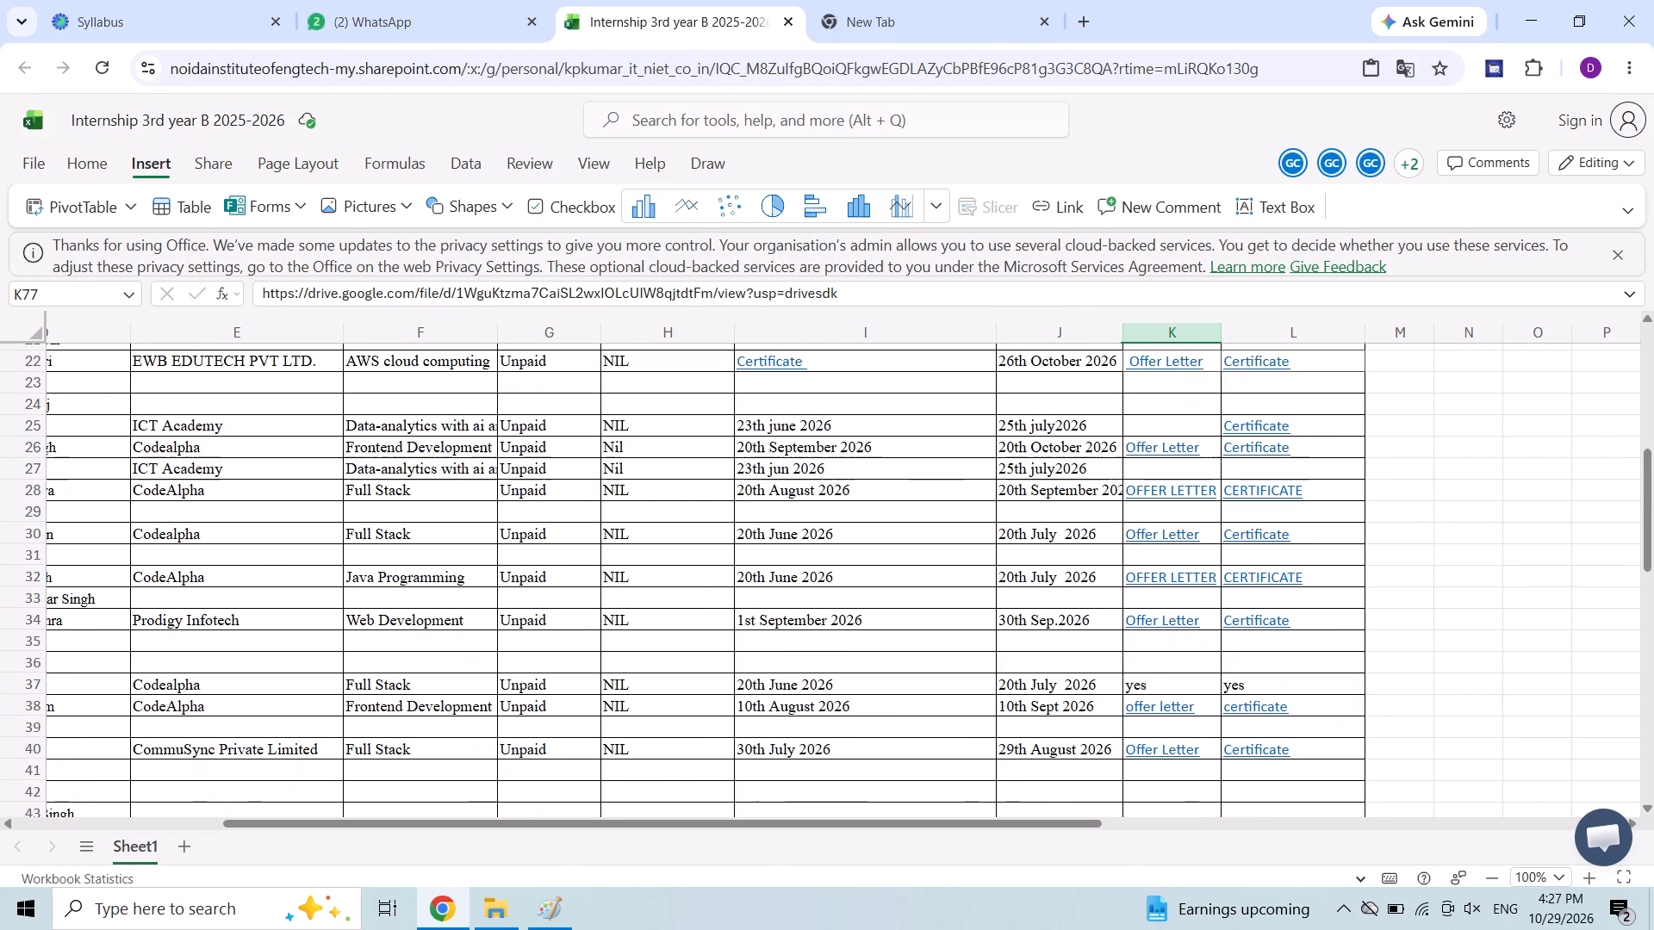
Select the empty offer letter cell K25 in the ICT Academy row.
{"action": "left_click", "coordinate": [1157, 425]}
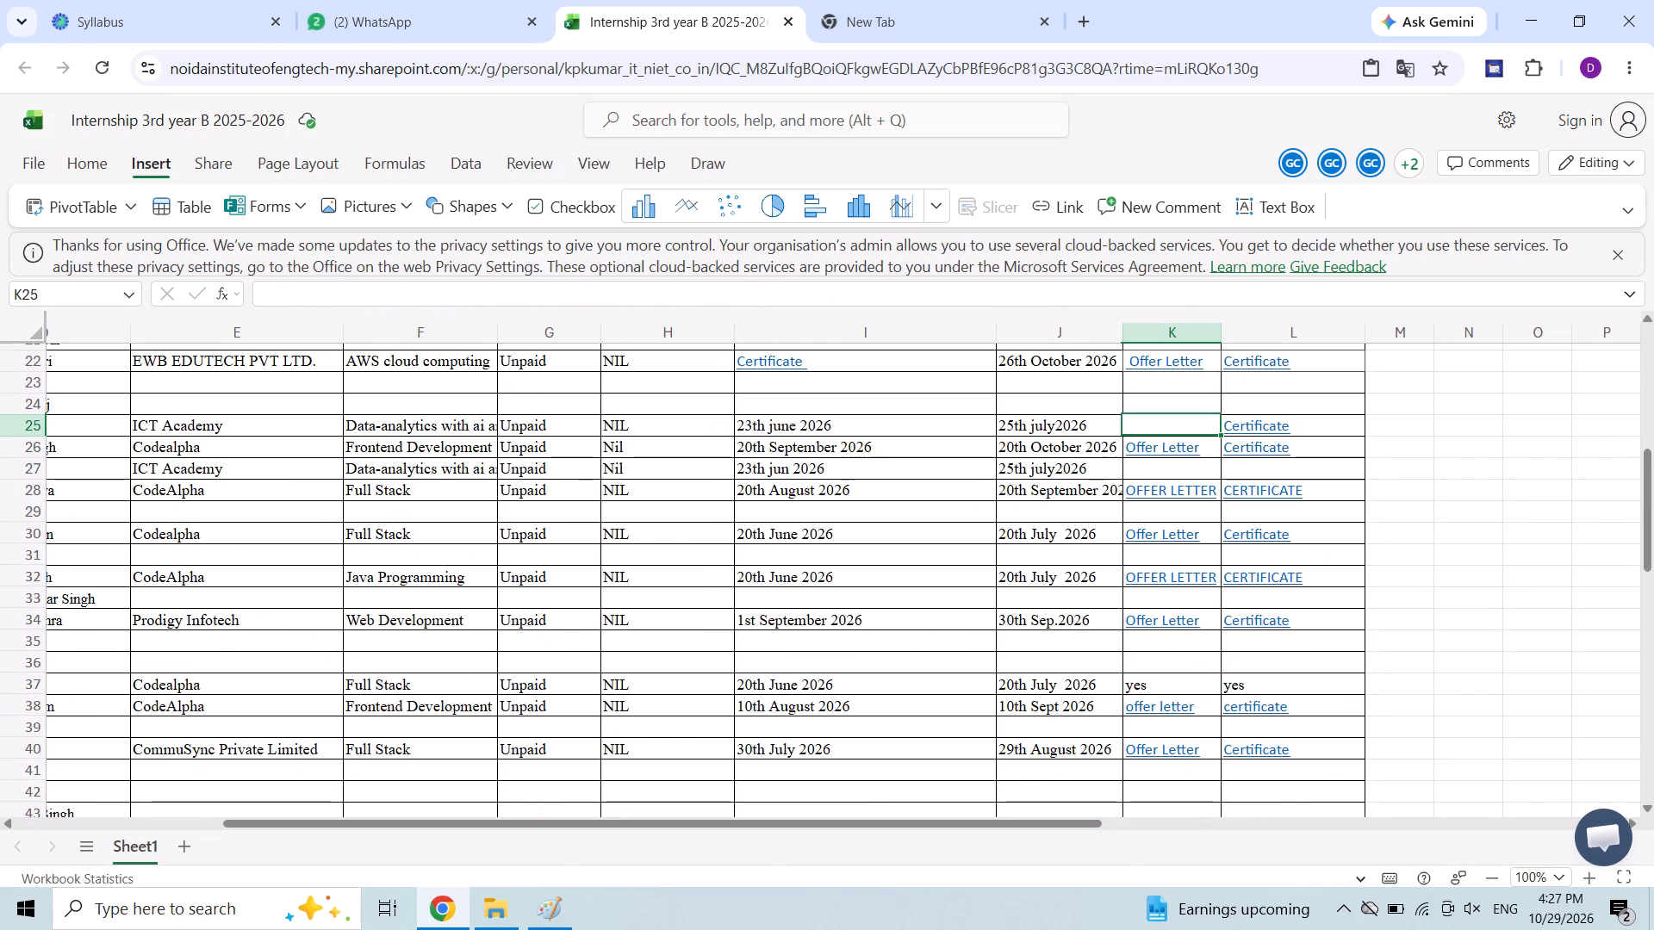
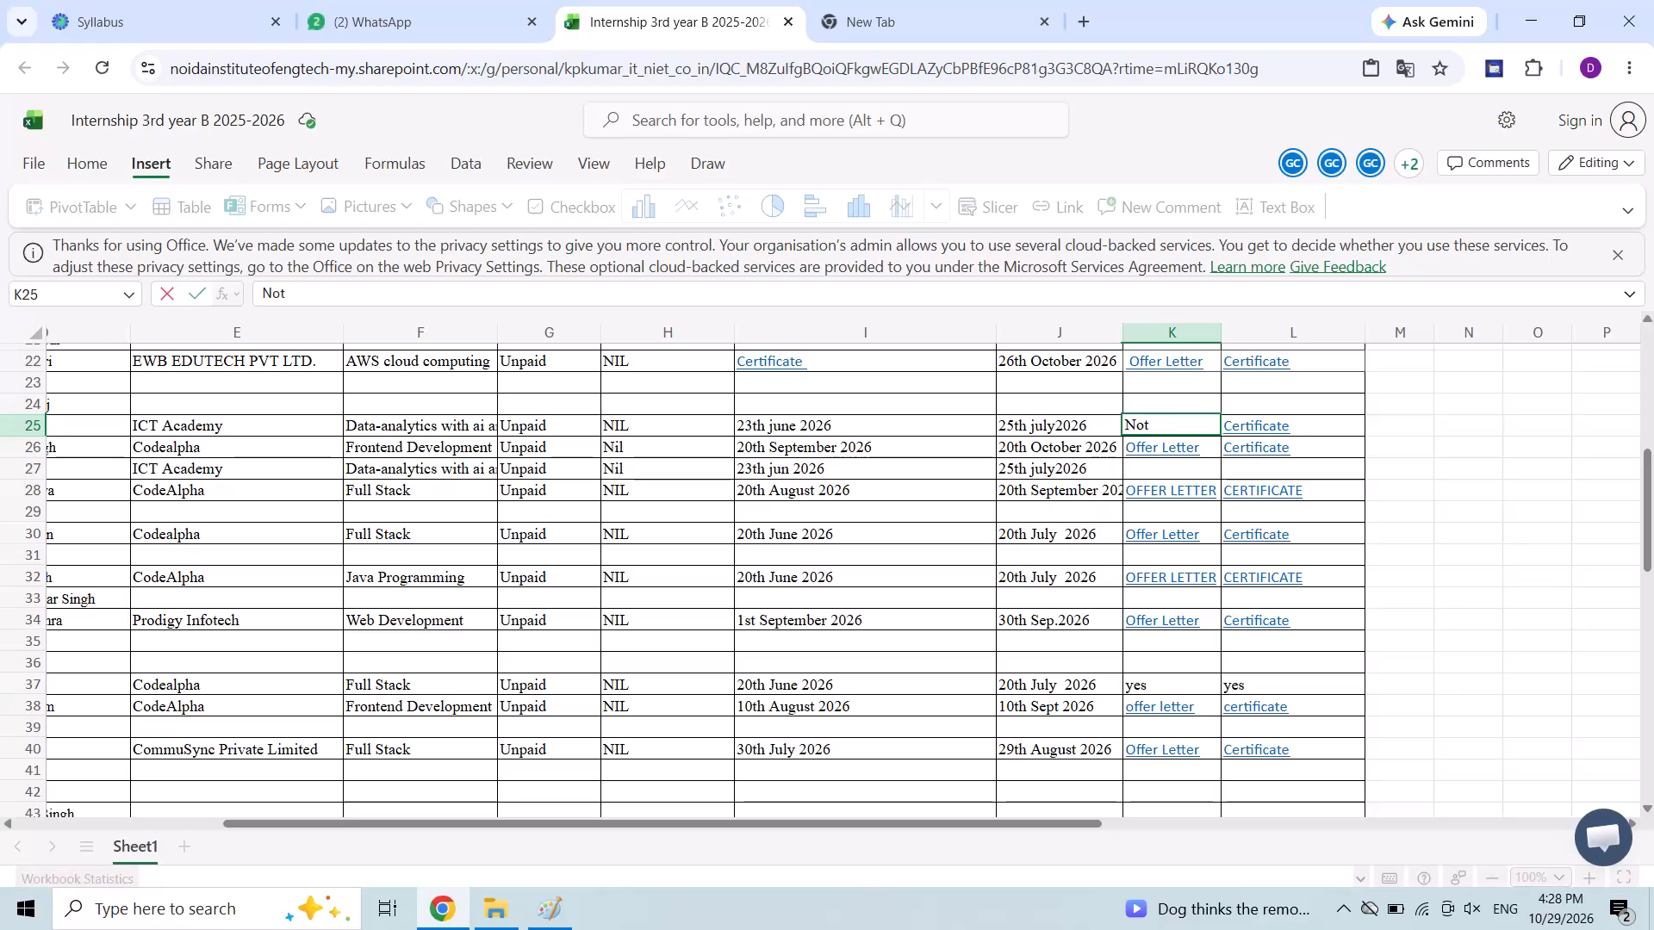
Complete the offer letter entry in cell K25 of the ICT Academy row as Not Provided By College.
{"action": "type", "text": "rovided"}
{"action": "key", "text": "space"}
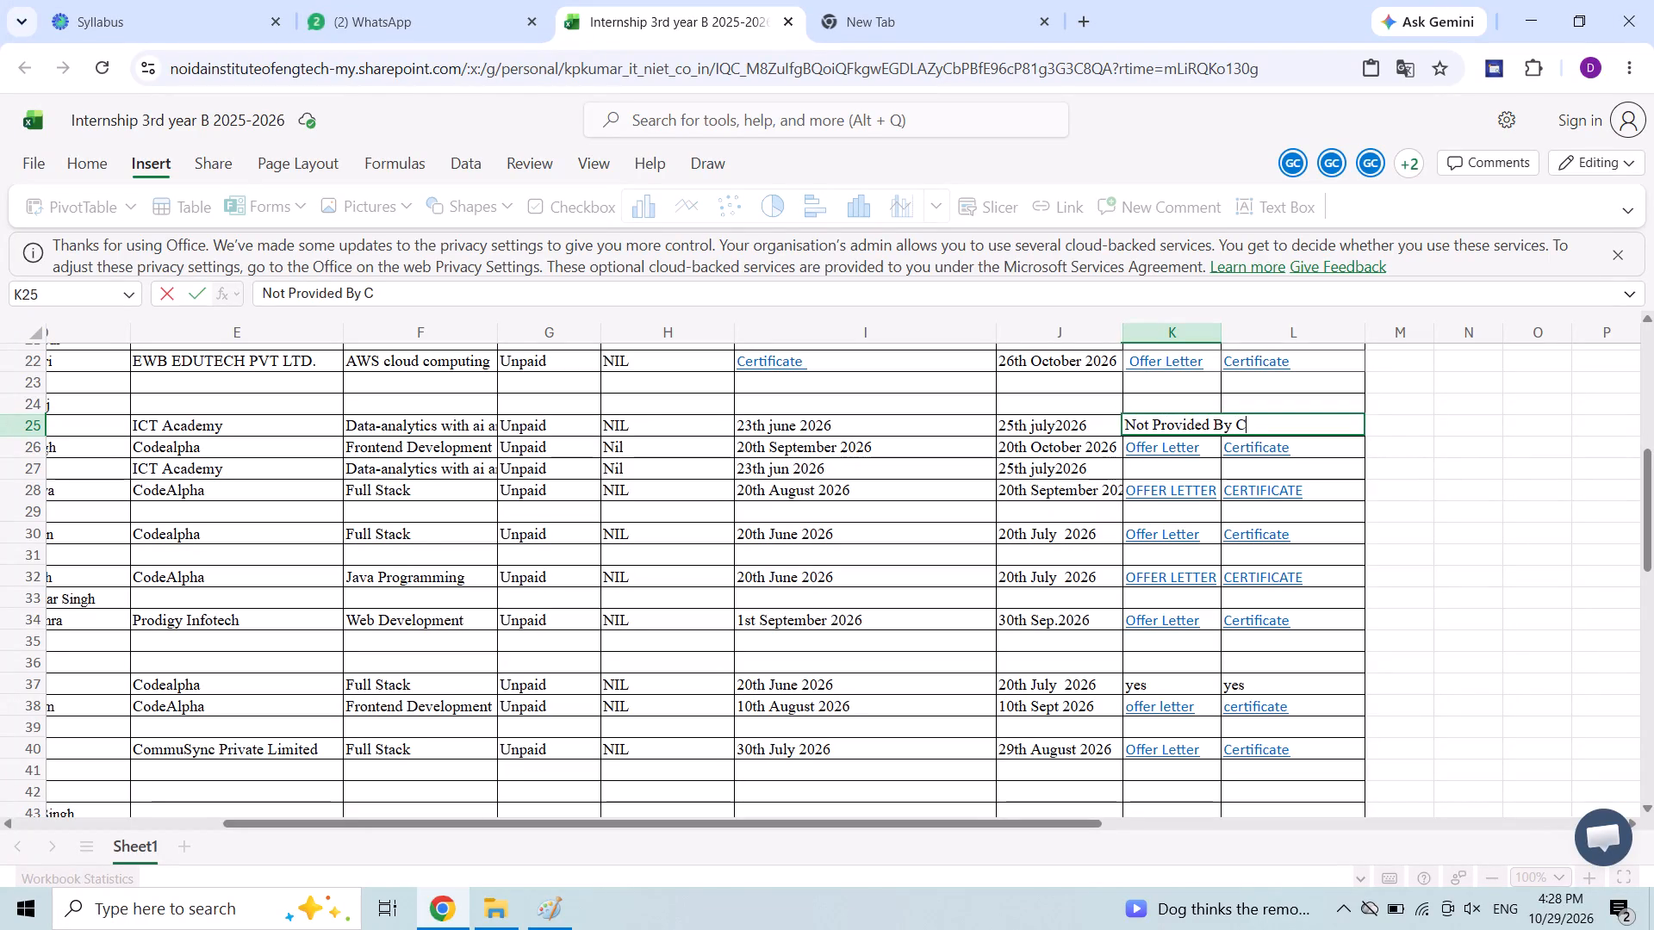
{"action": "type", "text": "olleg"}
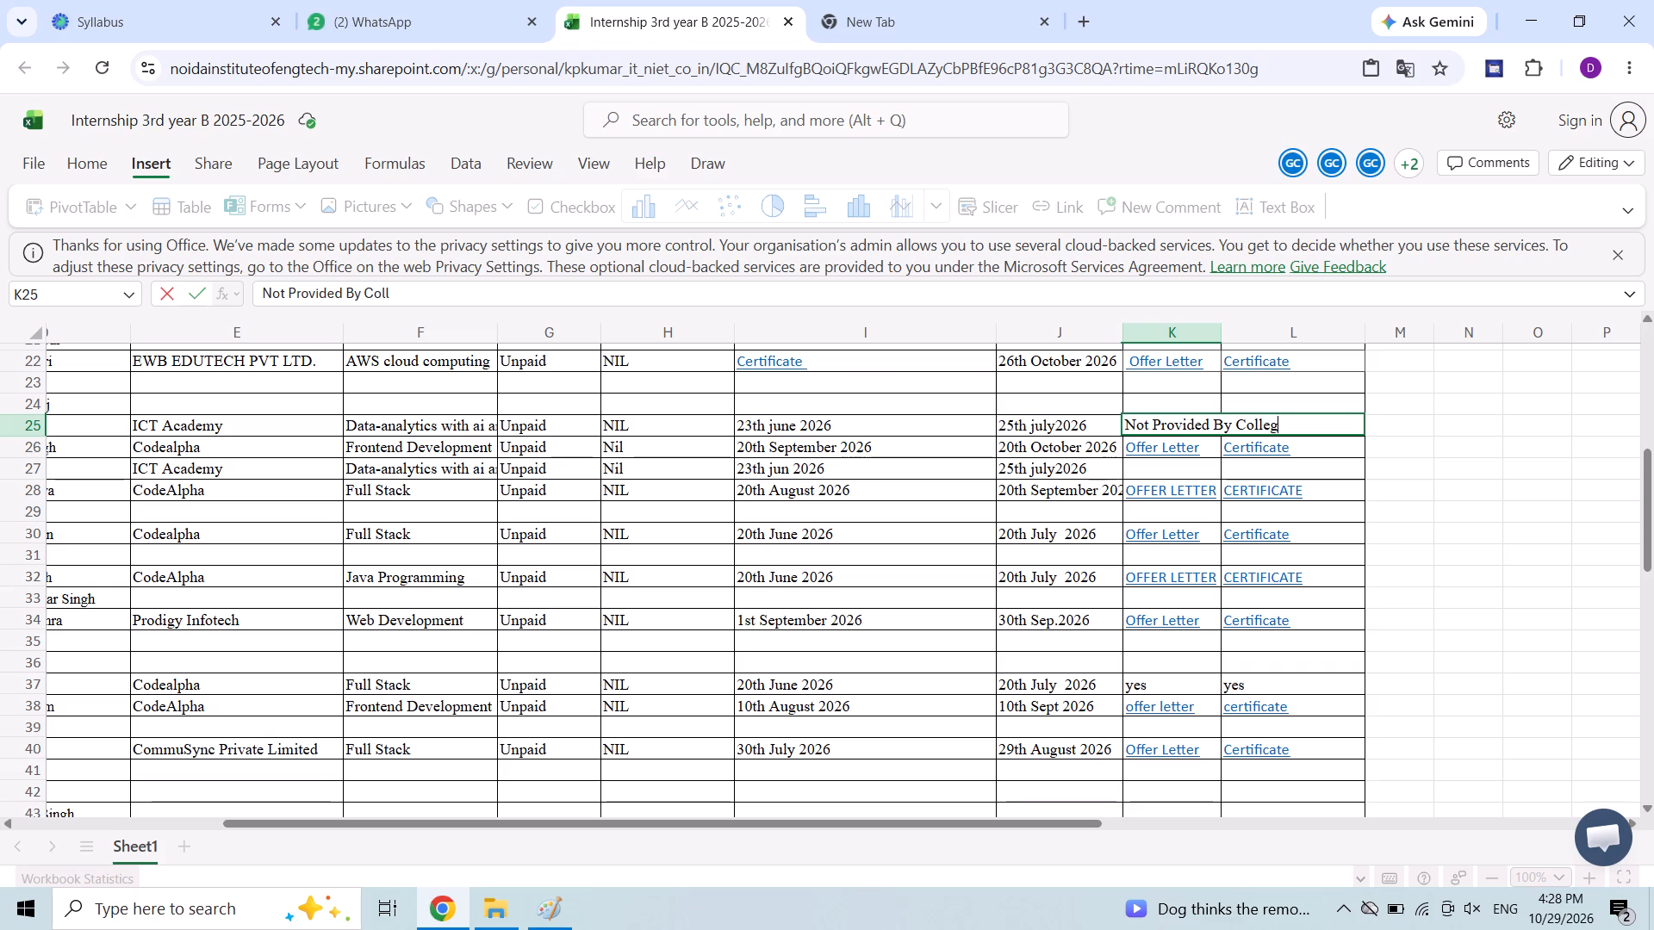
{"action": "key", "text": "e"}
{"action": "key", "text": "Return"}
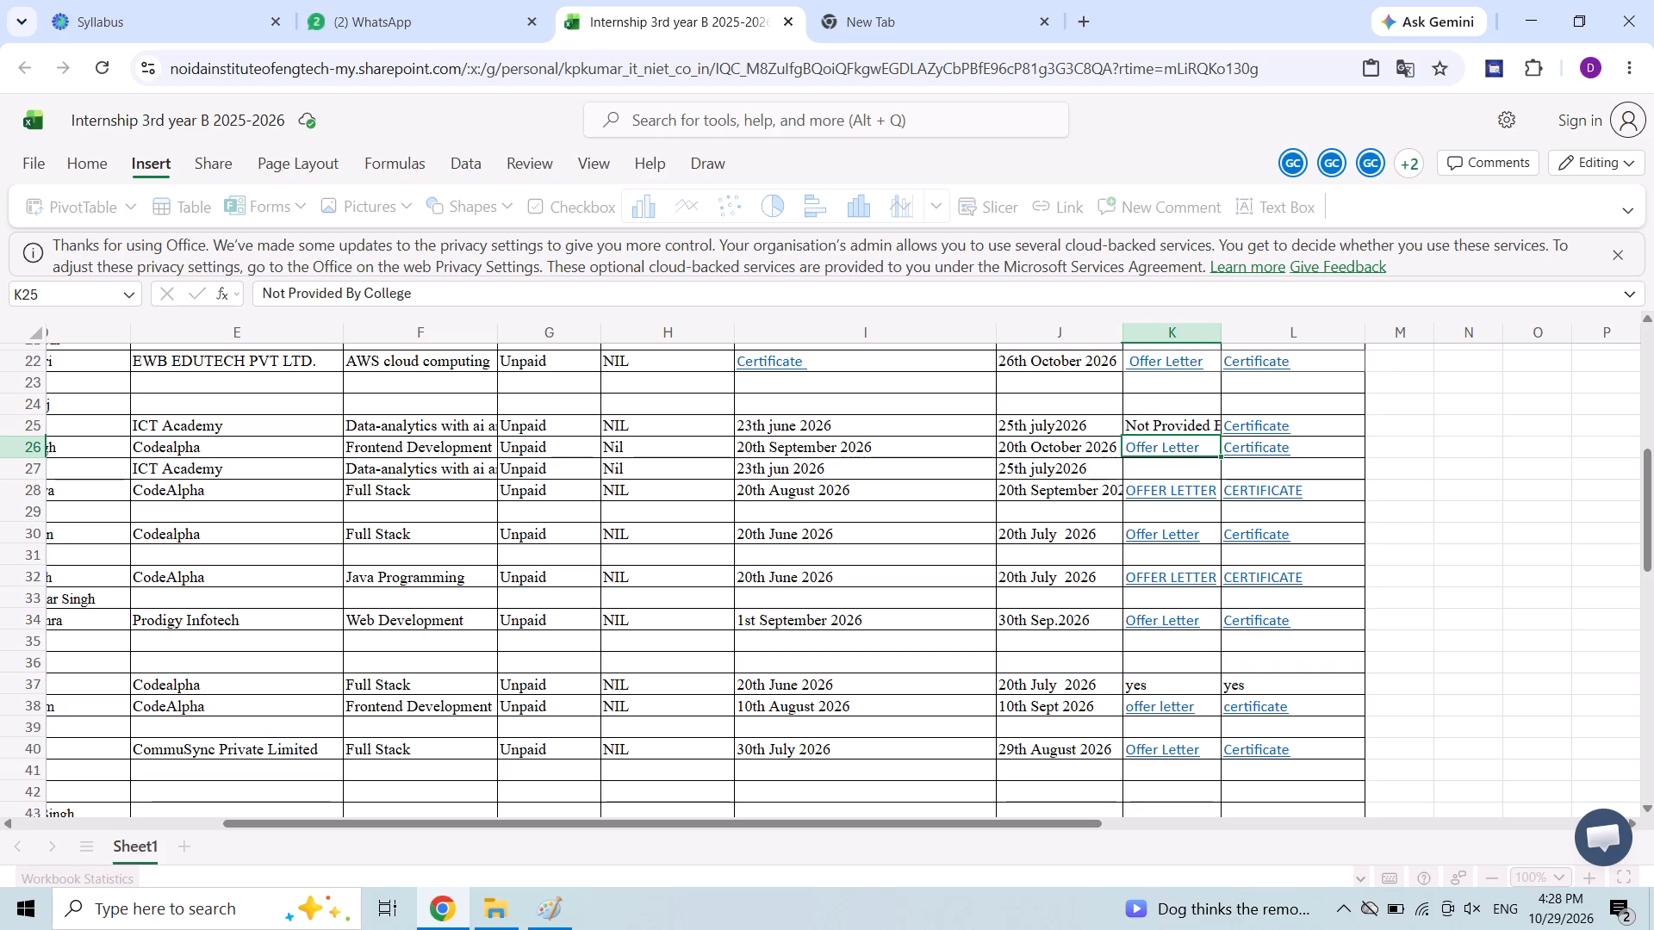
Save the internship workbook.
{"action": "left_click", "coordinate": [1415, 489]}
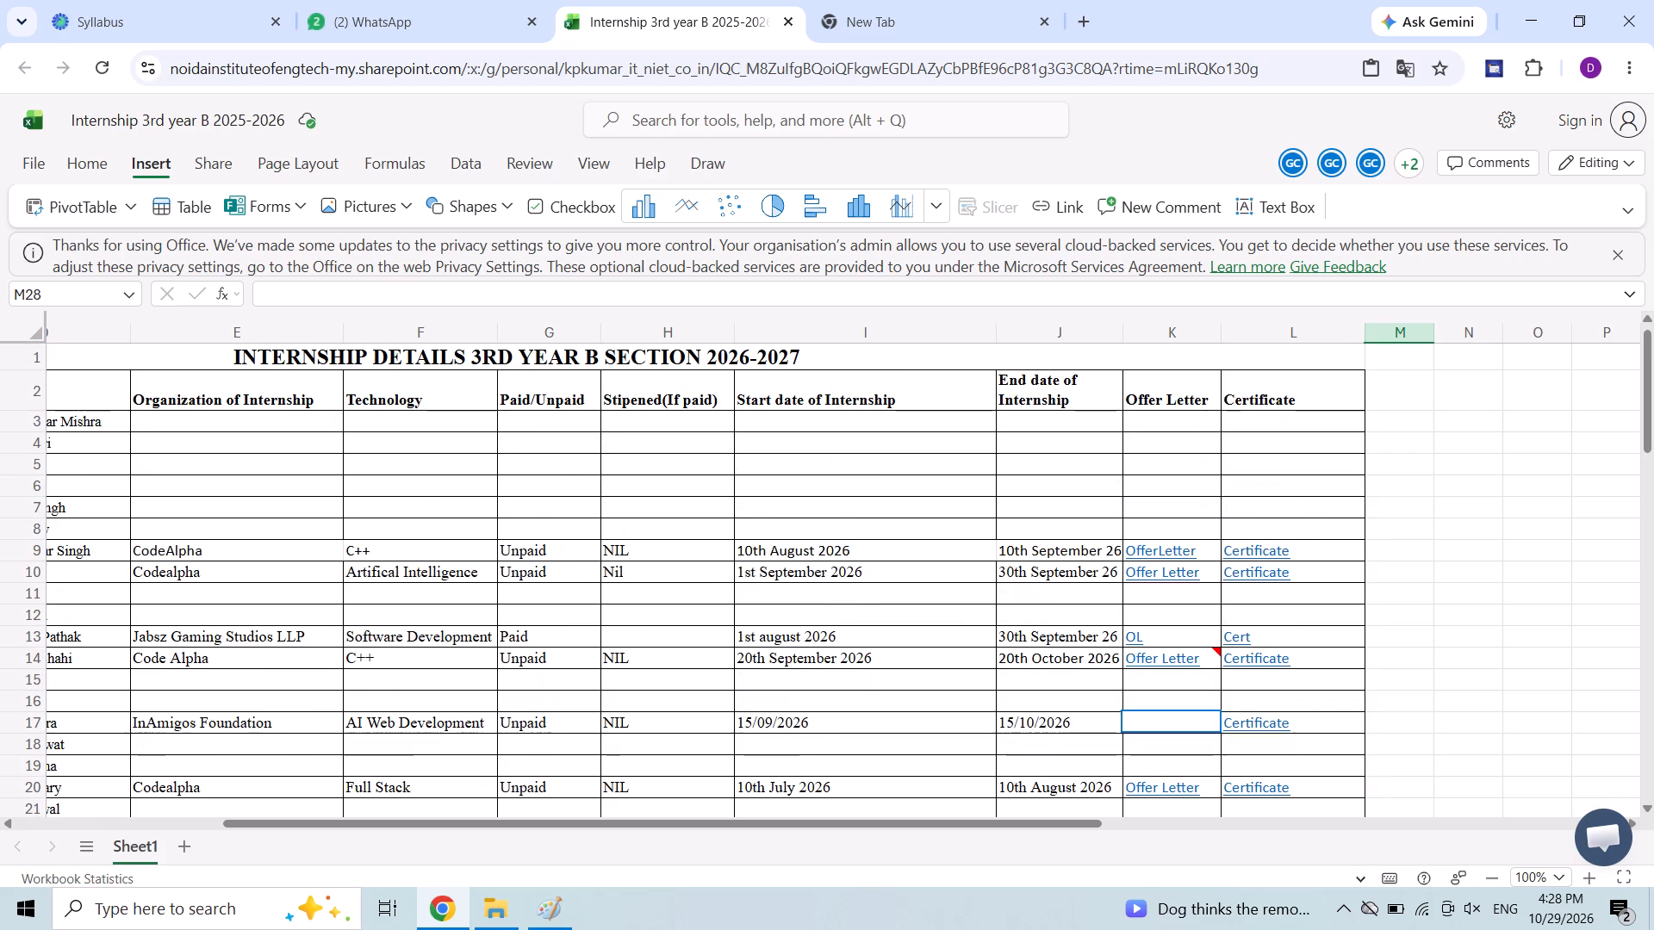
{"action": "key", "text": "ctrl+s"}
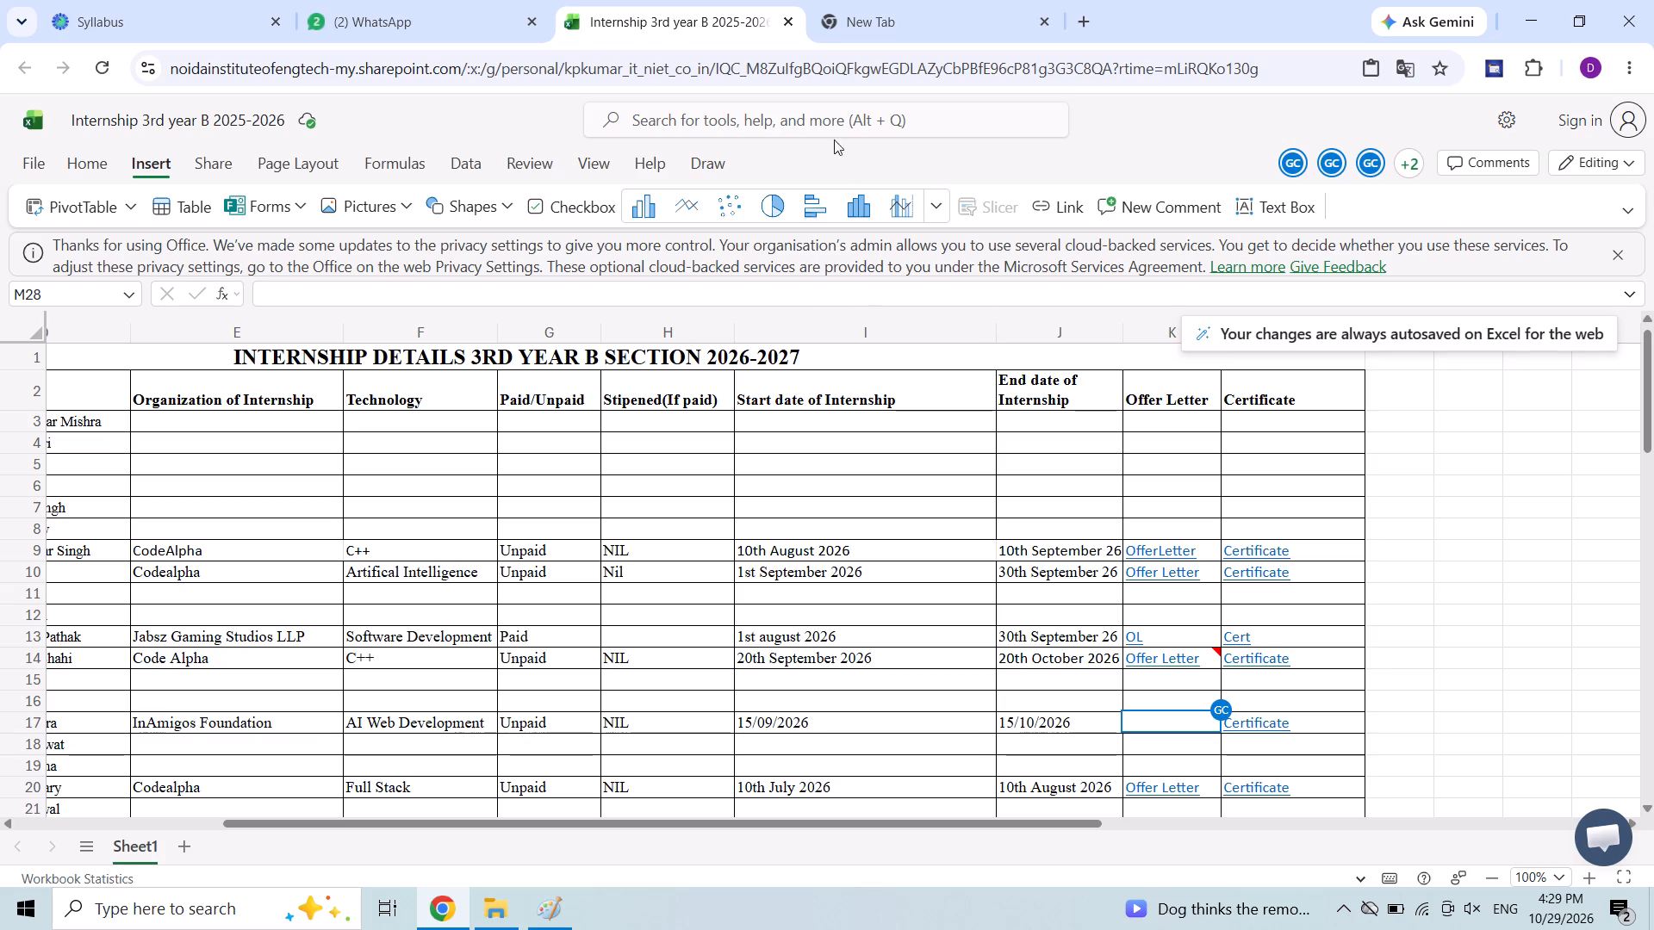
Check the list of people who have the workbook open, and dismiss it.
{"action": "left_click", "coordinate": [1415, 169]}
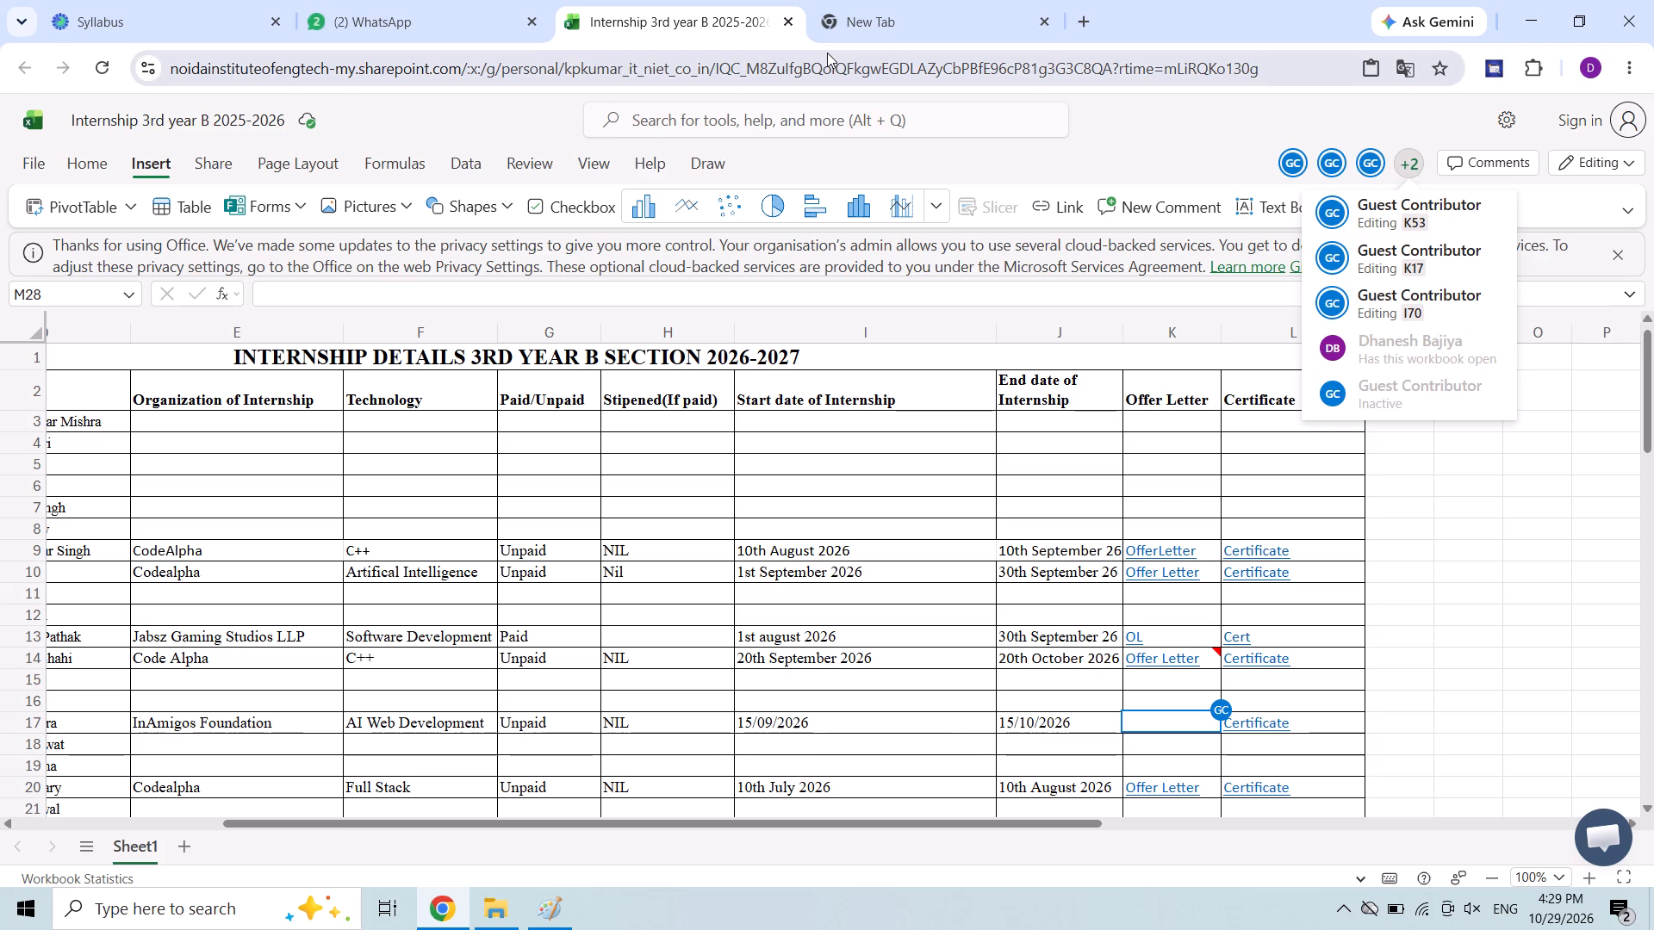
{"action": "left_click", "coordinate": [1482, 503]}
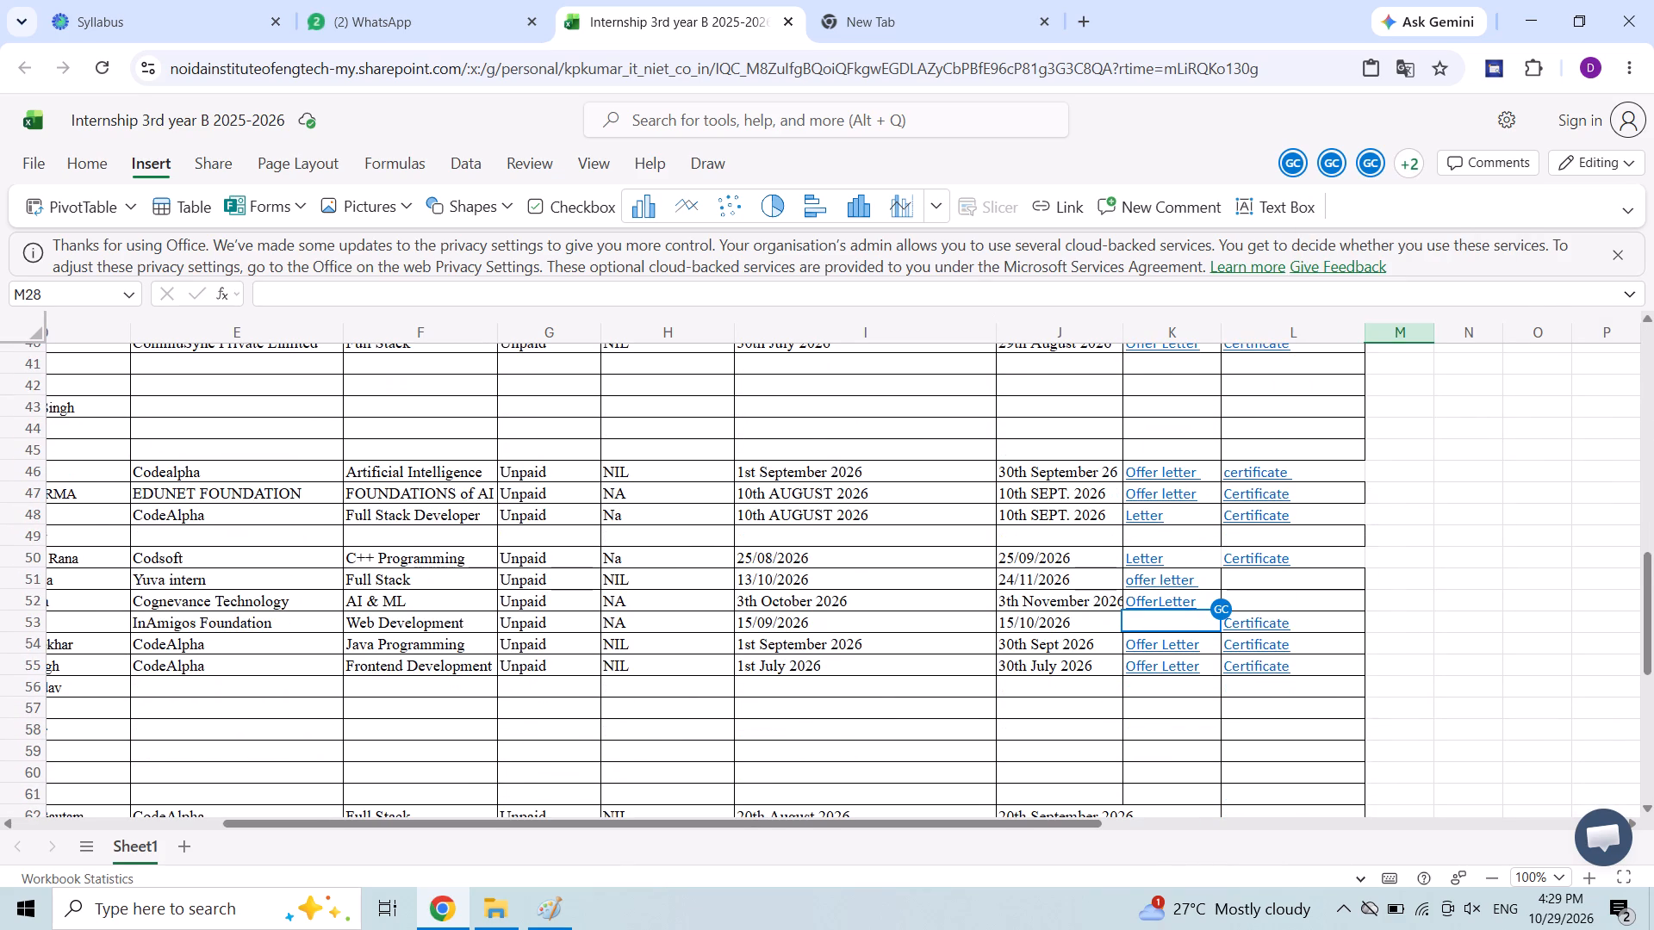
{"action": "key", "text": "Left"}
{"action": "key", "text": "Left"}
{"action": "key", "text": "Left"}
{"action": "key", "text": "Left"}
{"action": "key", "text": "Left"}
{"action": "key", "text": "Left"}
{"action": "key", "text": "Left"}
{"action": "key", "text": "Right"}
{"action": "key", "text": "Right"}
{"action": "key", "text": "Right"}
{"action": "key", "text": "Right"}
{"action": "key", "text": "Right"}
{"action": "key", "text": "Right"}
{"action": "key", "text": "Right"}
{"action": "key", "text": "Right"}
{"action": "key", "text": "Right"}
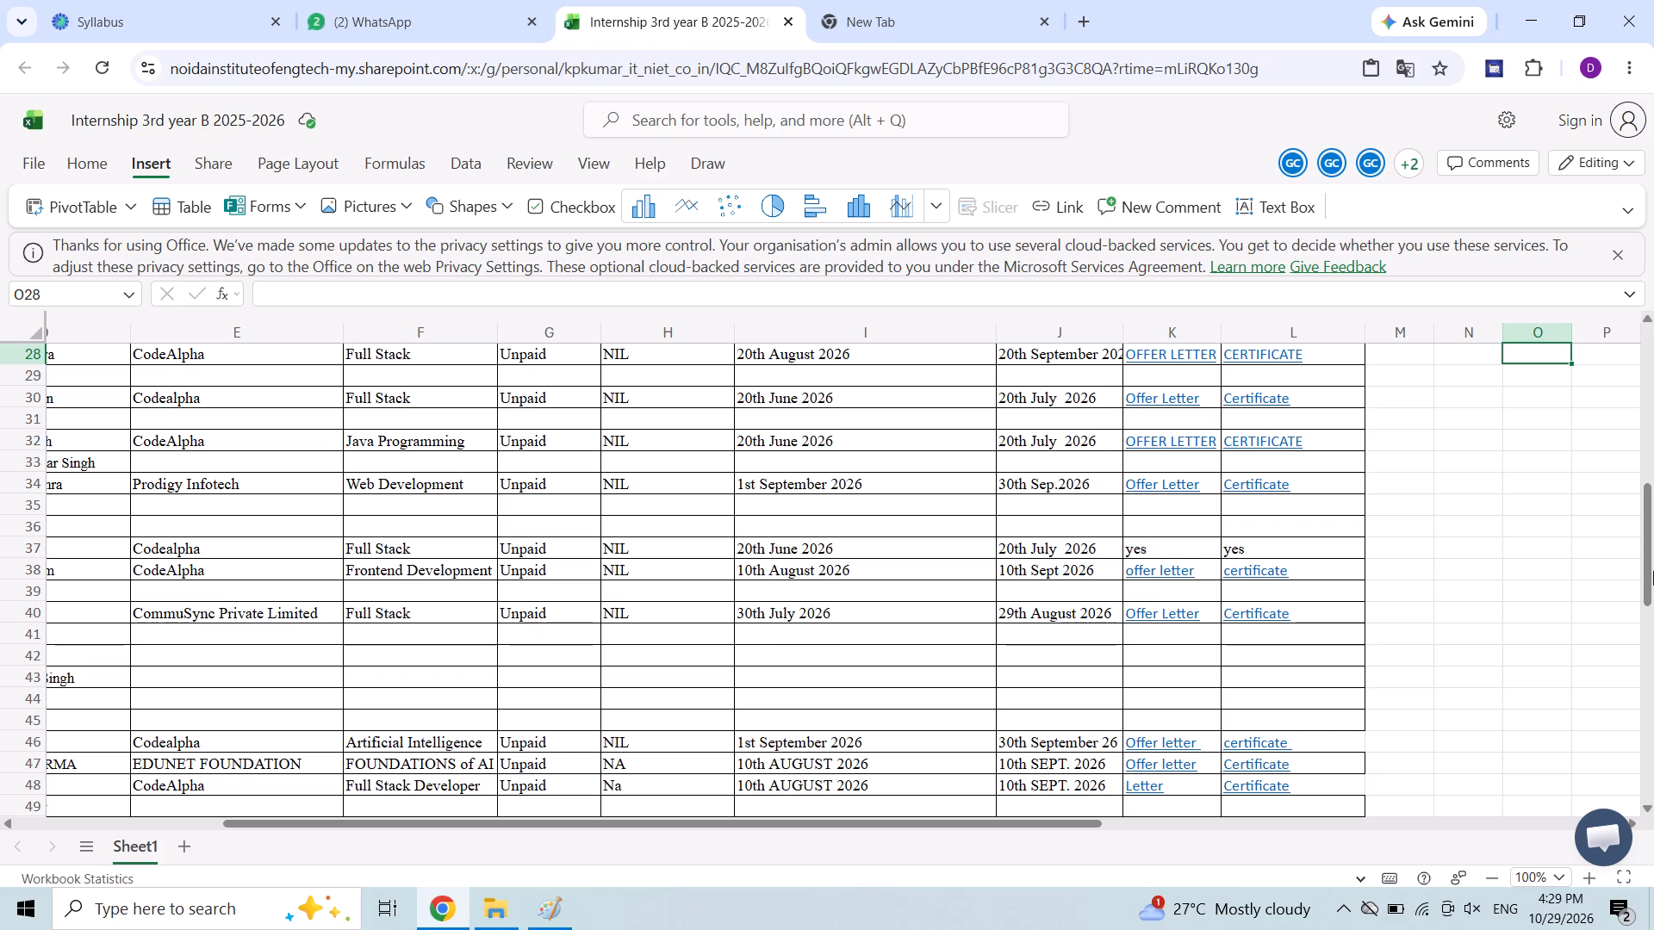
Check the internship entries from the header row down through the ICT Academy rows, and close the internship workbook's browser tab.
{"action": "left_click_drag", "start_coordinate": [1651, 570], "coordinate": [1653, 464]}
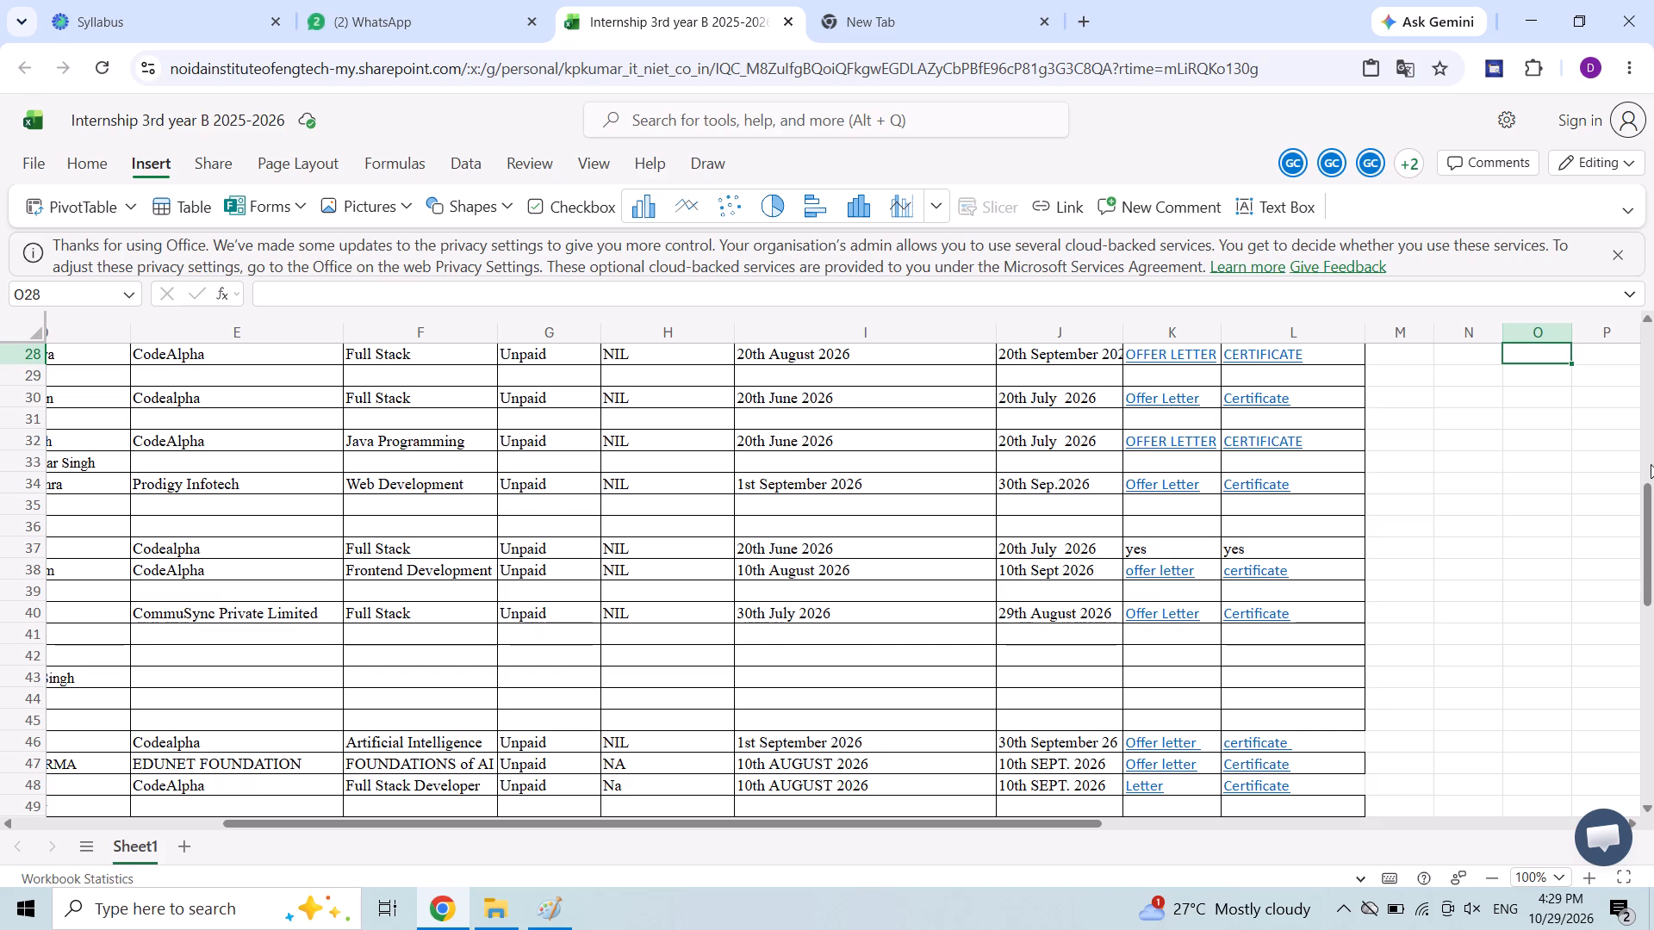
{"action": "left_click", "coordinate": [1651, 461]}
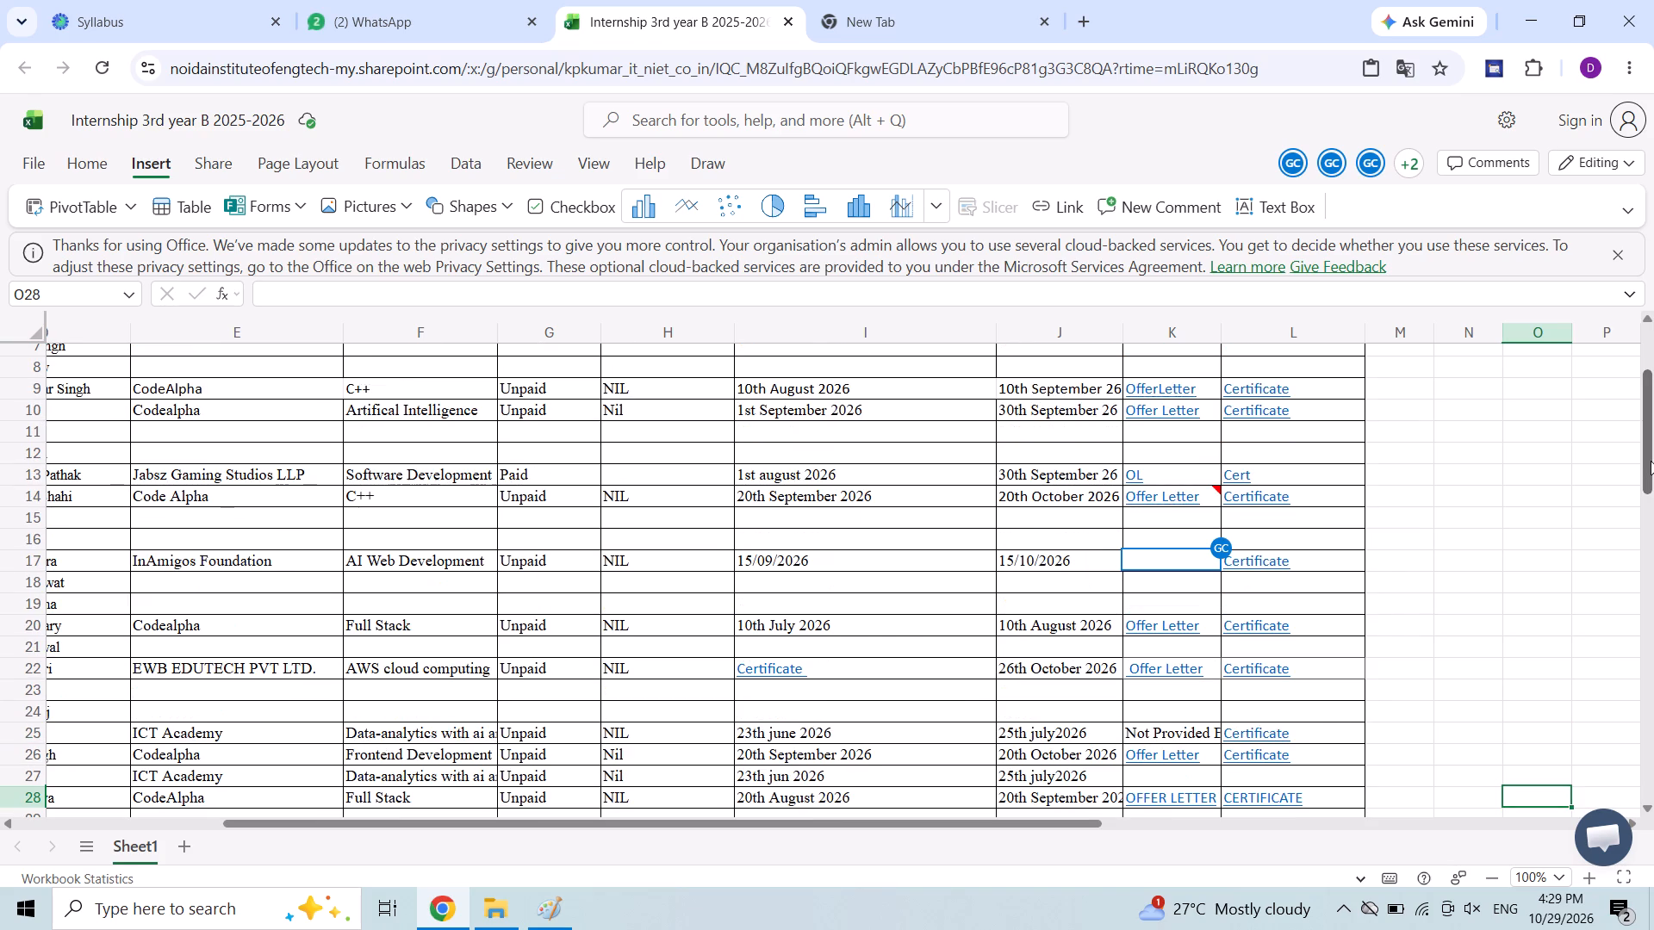
{"action": "left_click", "coordinate": [1646, 357]}
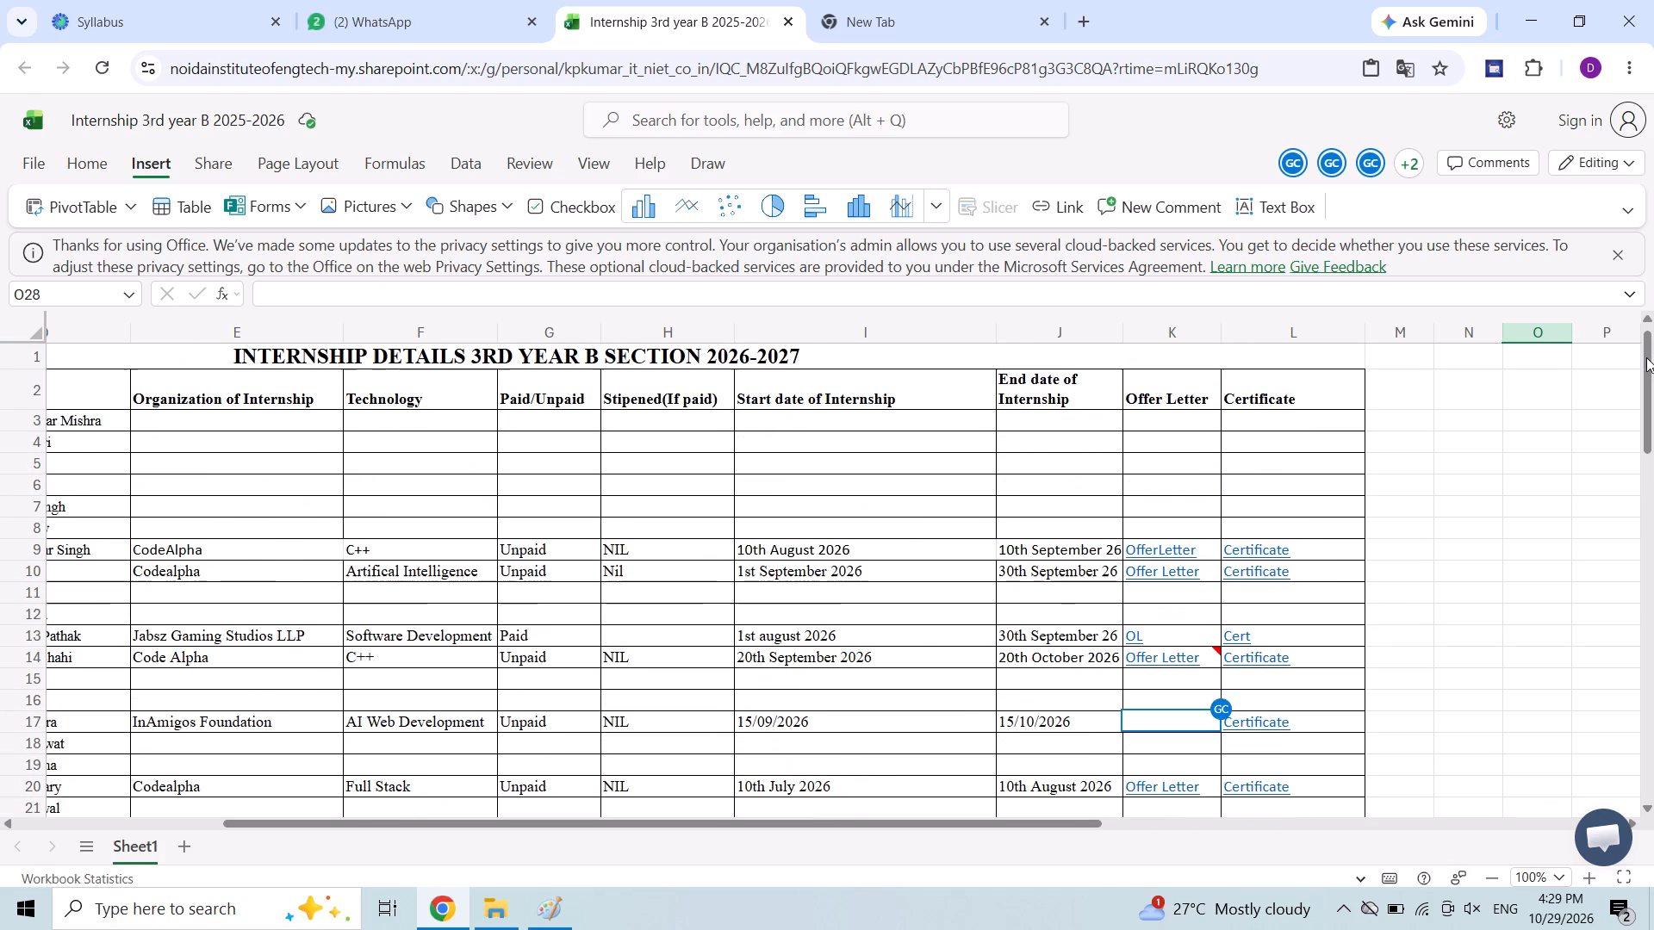
{"action": "left_click_drag", "start_coordinate": [1653, 359], "coordinate": [1653, 416]}
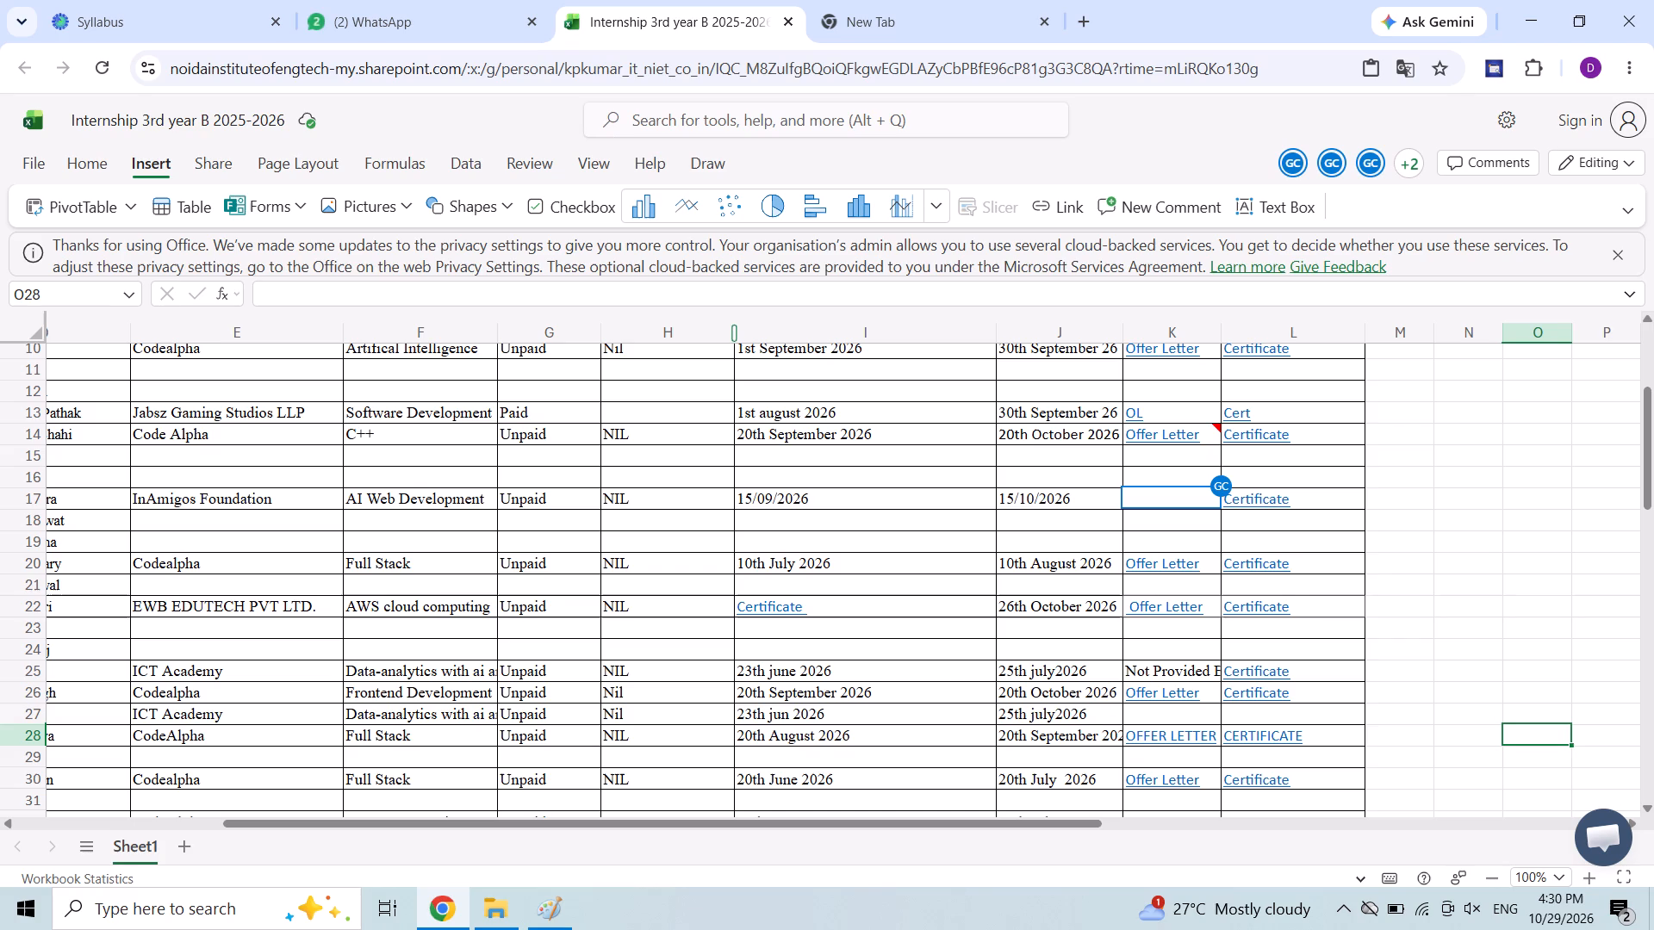
{"action": "left_click", "coordinate": [780, 24]}
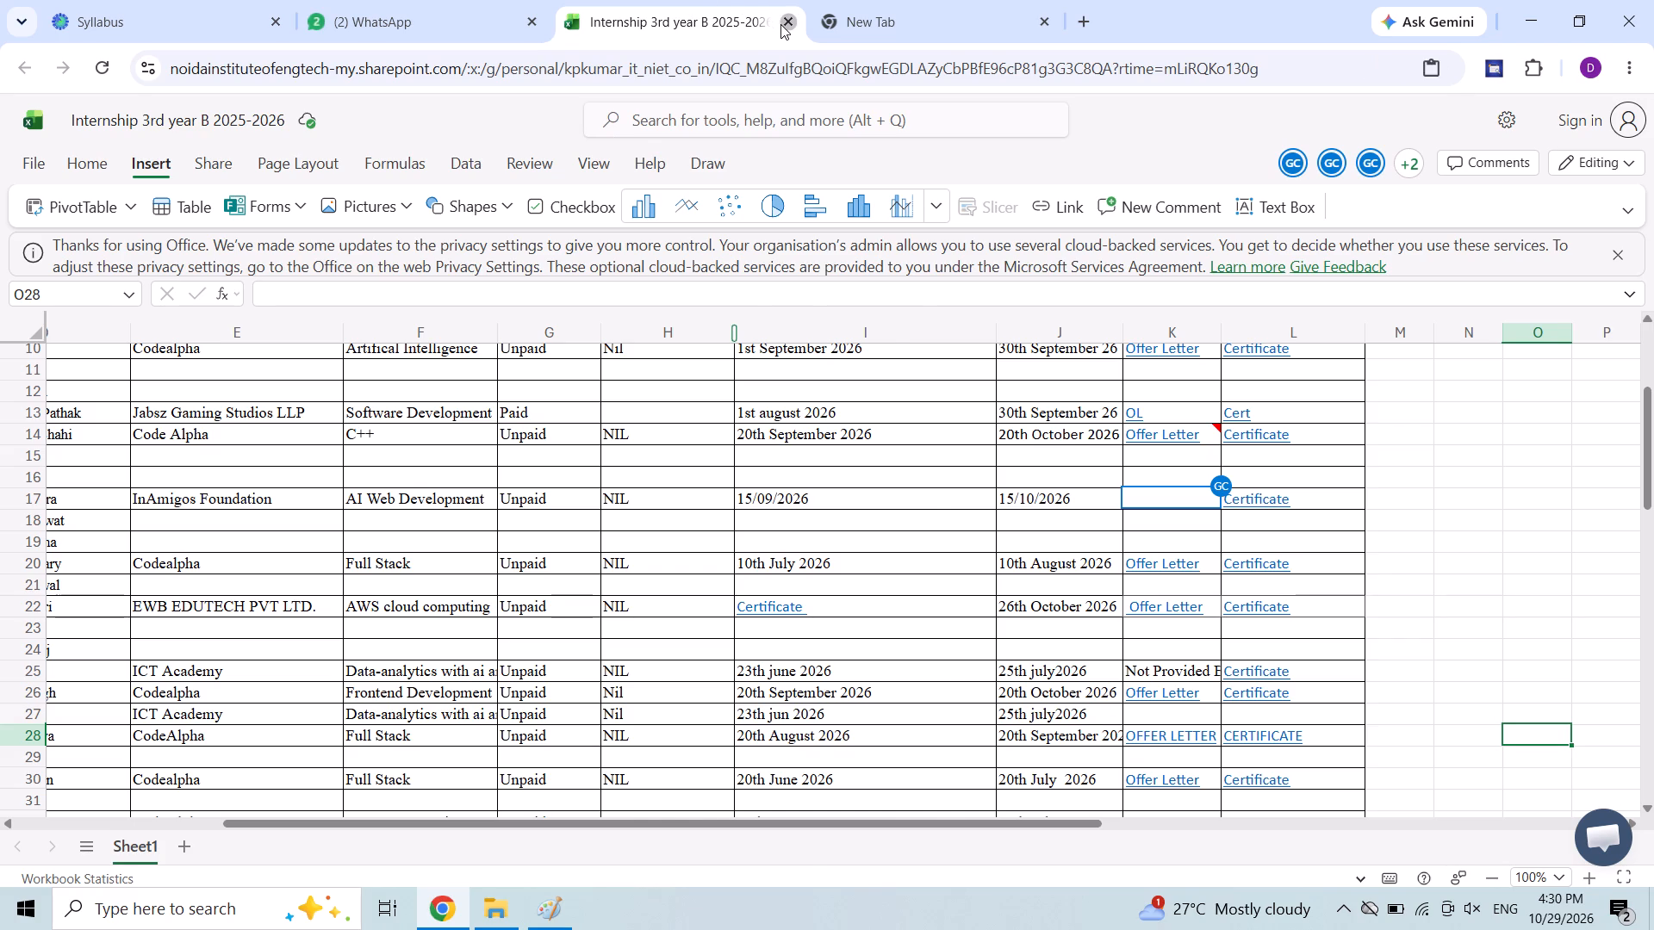